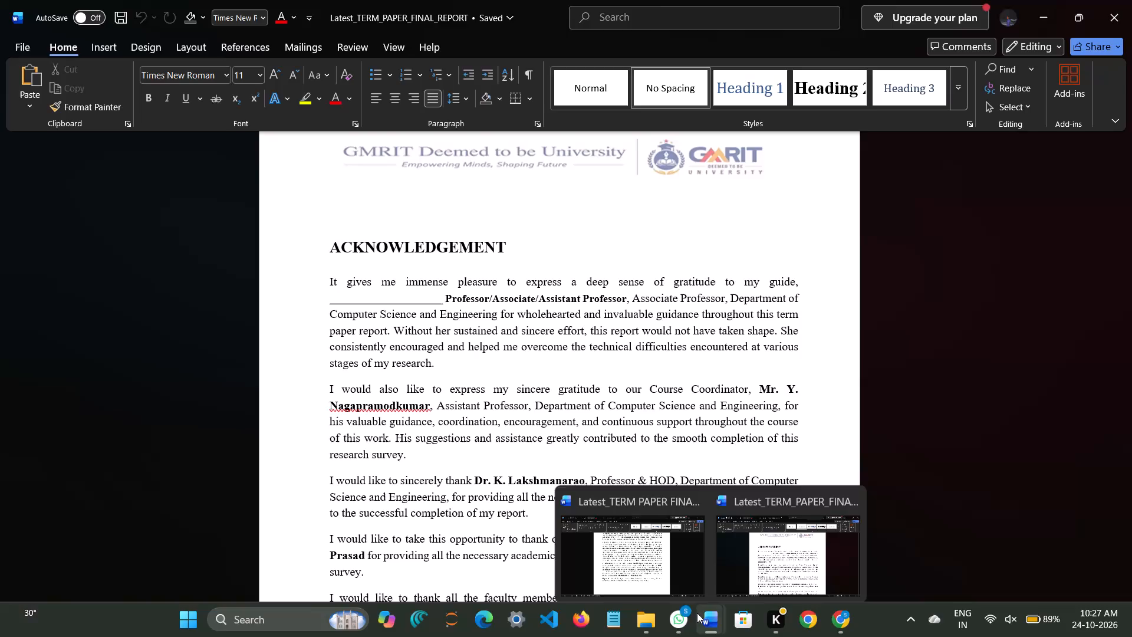
Switch to the Latest_TERM PAPER FINAL REPORT document and look through its index and opening chapter pages.
{"action": "left_click", "coordinate": [650, 548]}
{"action": "scroll", "coordinate": [650, 548], "scroll_direction": "down", "scroll_amount": 3}
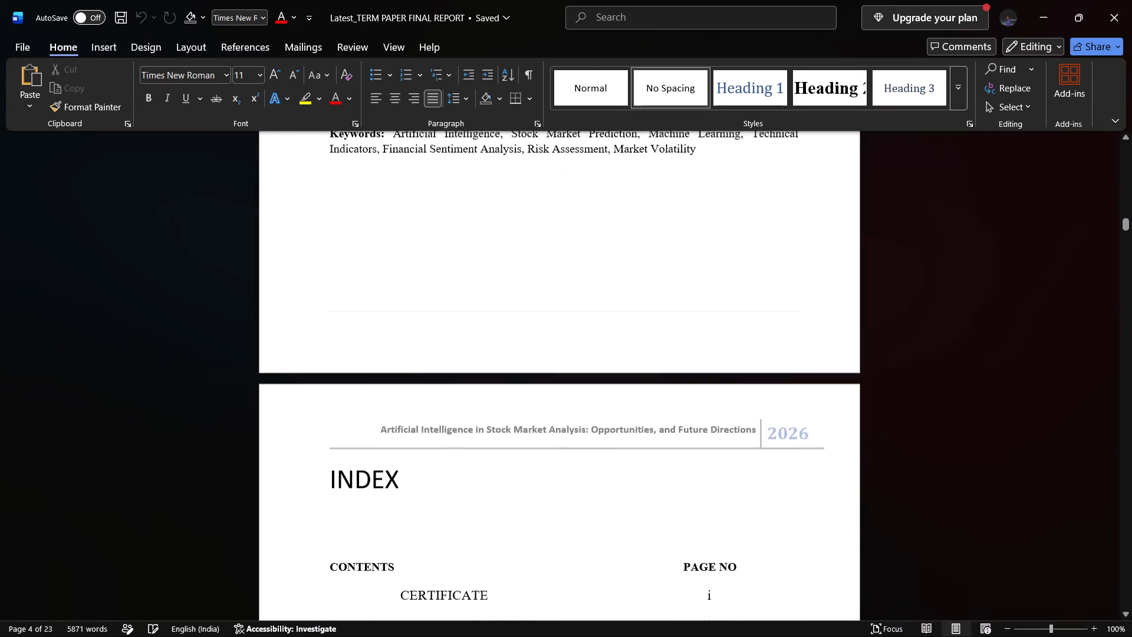
{"action": "scroll", "coordinate": [650, 548], "scroll_direction": "down", "scroll_amount": 5}
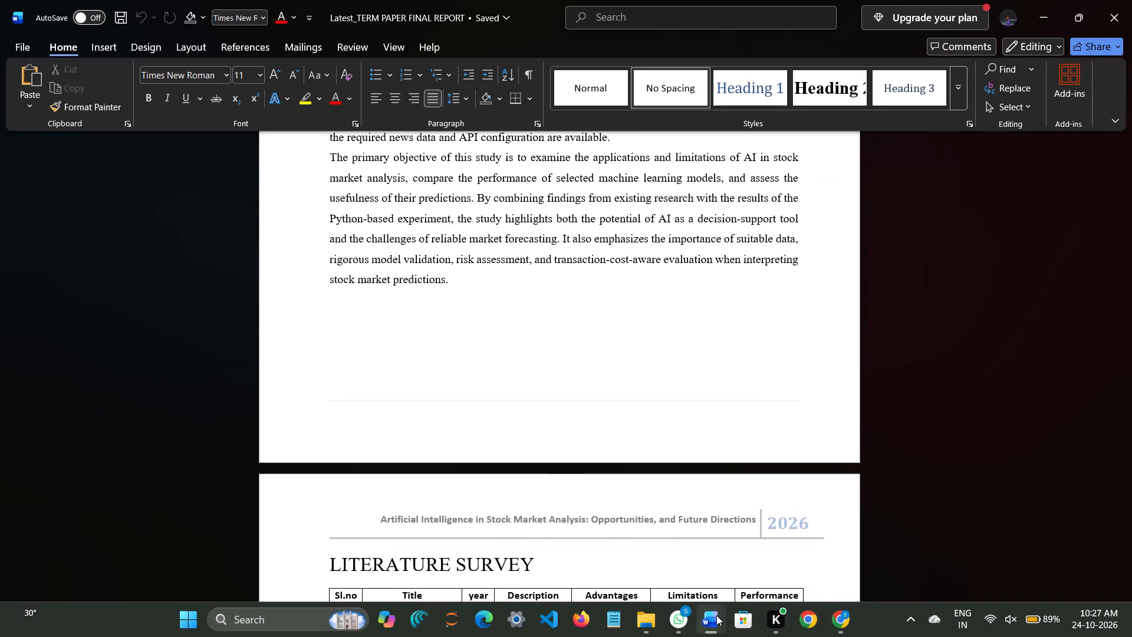
{"action": "scroll", "coordinate": [570, 419], "scroll_direction": "up", "scroll_amount": 7}
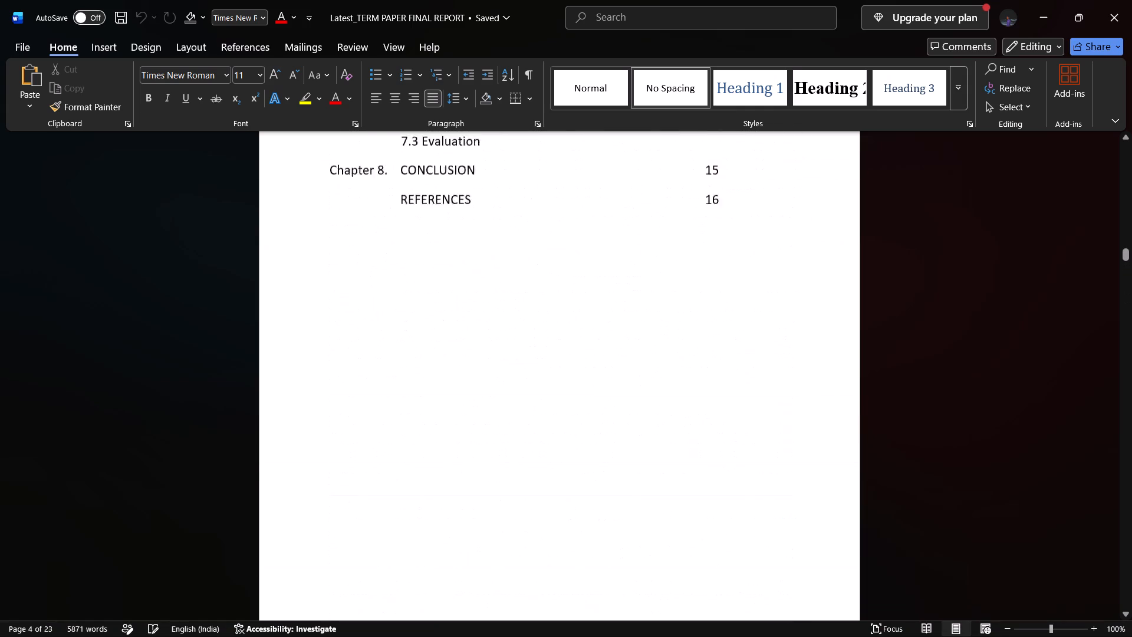
{"action": "scroll", "coordinate": [570, 419], "scroll_direction": "up", "scroll_amount": 2}
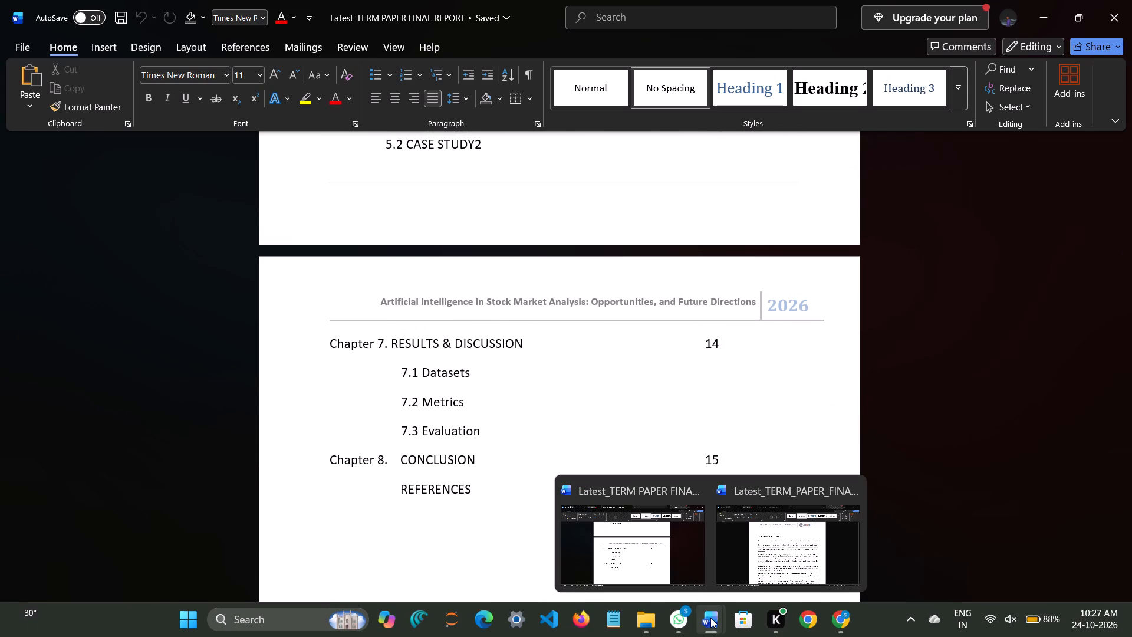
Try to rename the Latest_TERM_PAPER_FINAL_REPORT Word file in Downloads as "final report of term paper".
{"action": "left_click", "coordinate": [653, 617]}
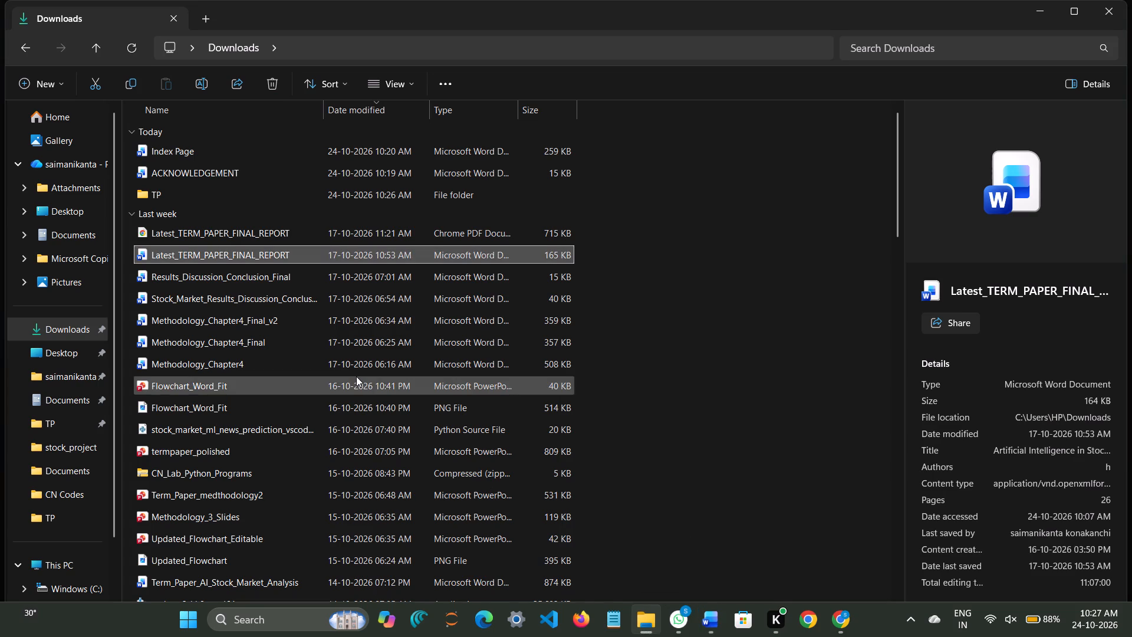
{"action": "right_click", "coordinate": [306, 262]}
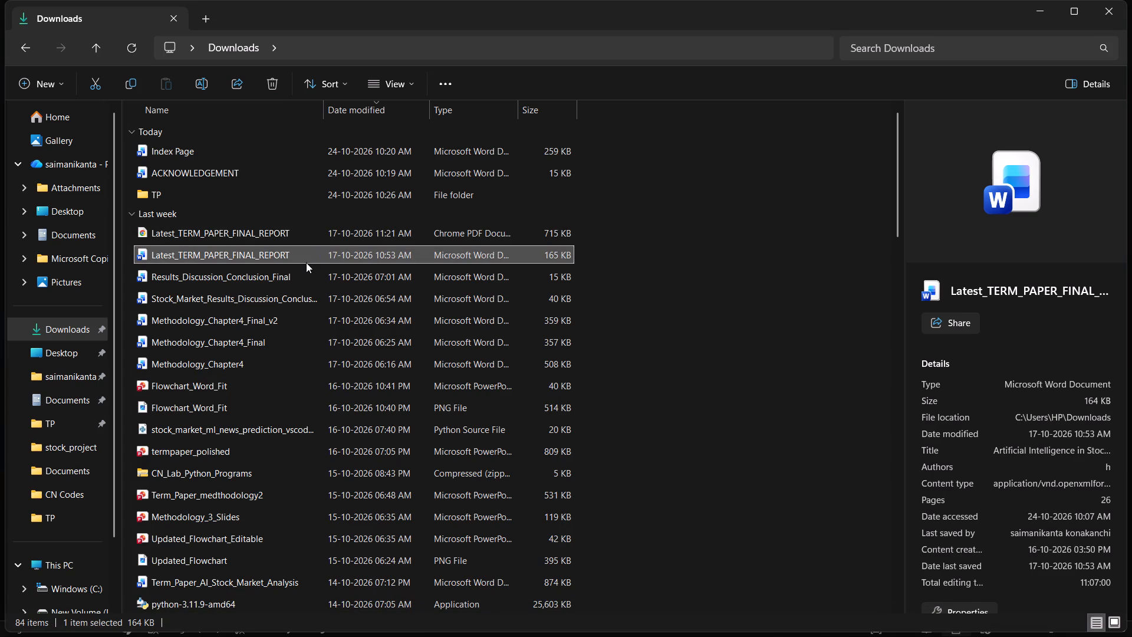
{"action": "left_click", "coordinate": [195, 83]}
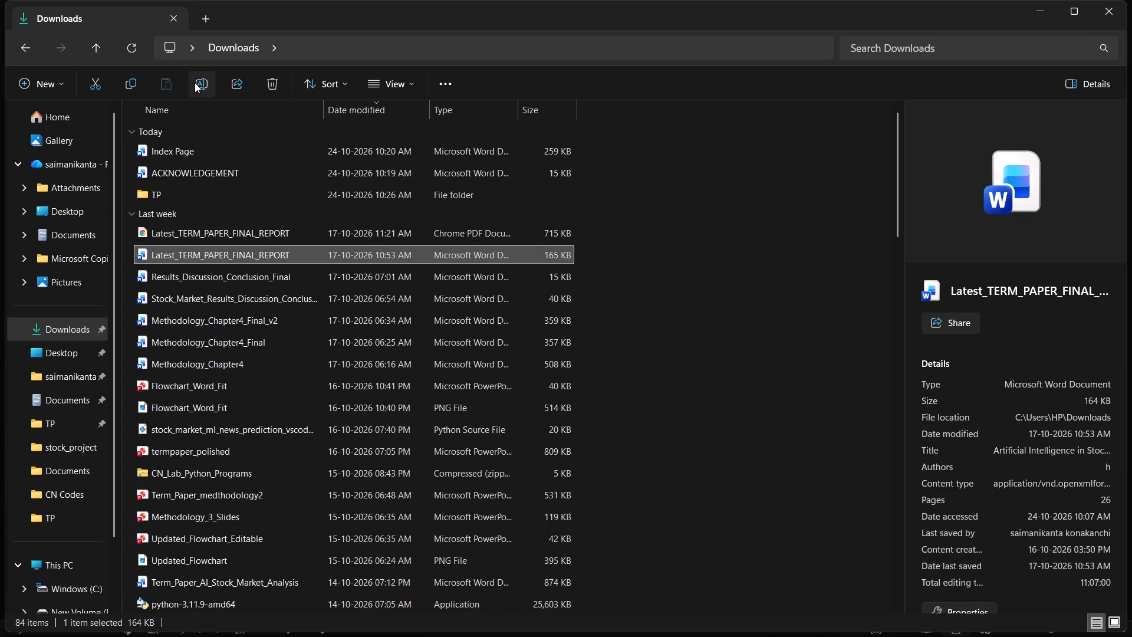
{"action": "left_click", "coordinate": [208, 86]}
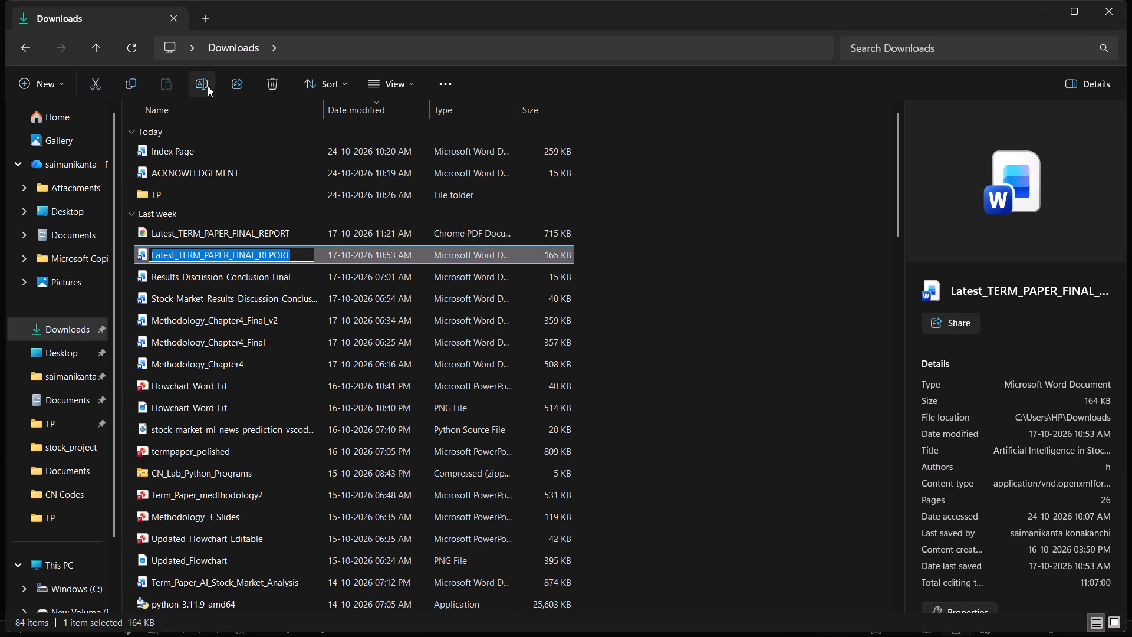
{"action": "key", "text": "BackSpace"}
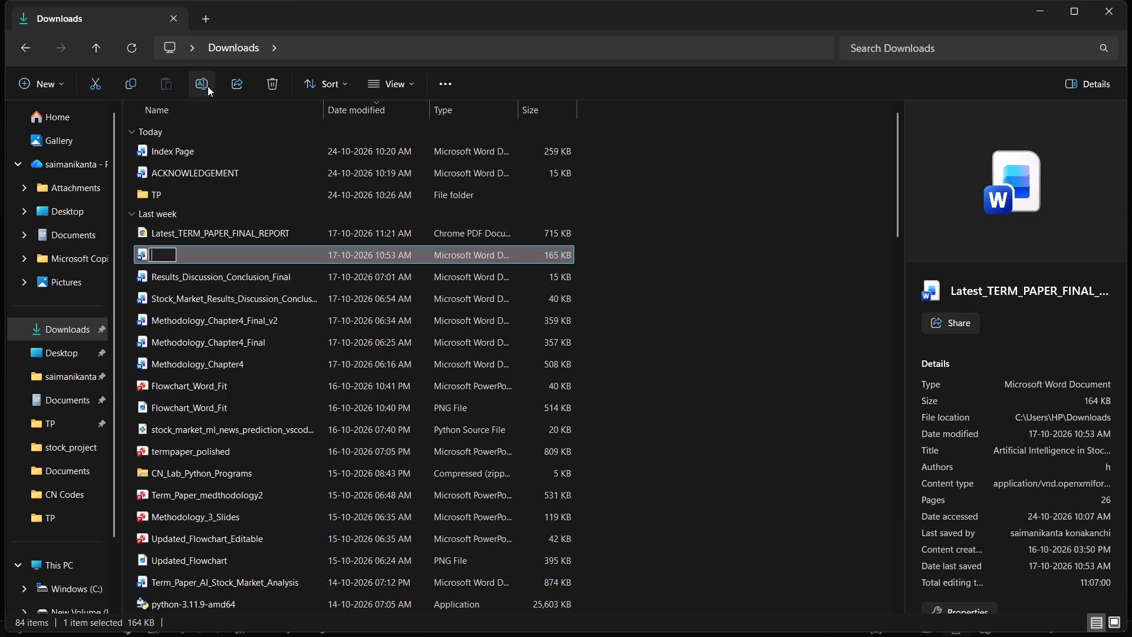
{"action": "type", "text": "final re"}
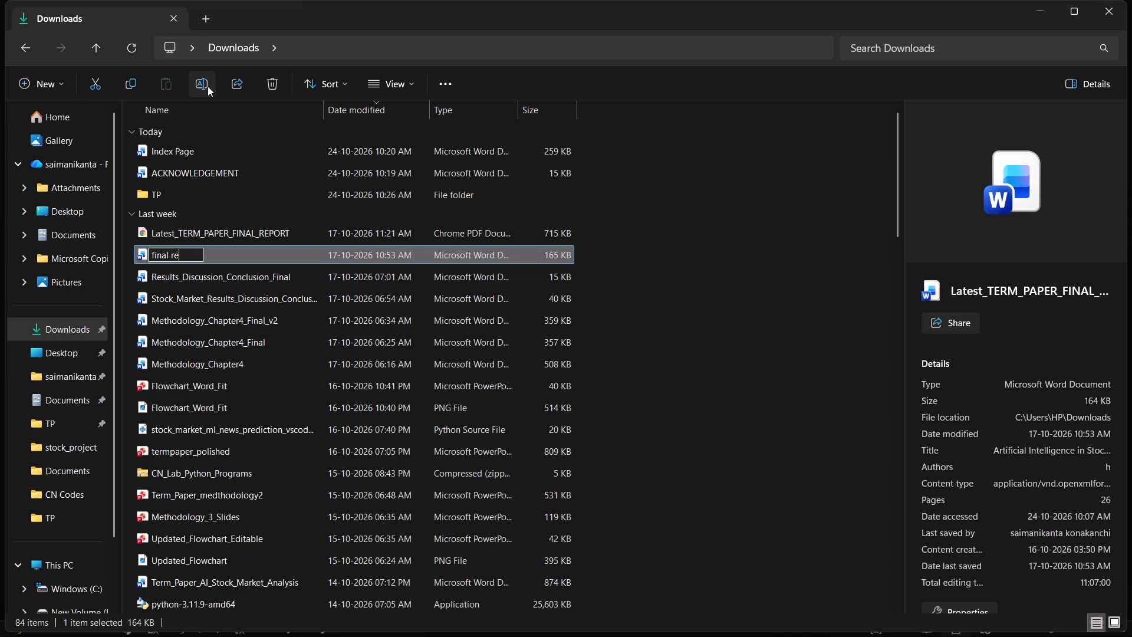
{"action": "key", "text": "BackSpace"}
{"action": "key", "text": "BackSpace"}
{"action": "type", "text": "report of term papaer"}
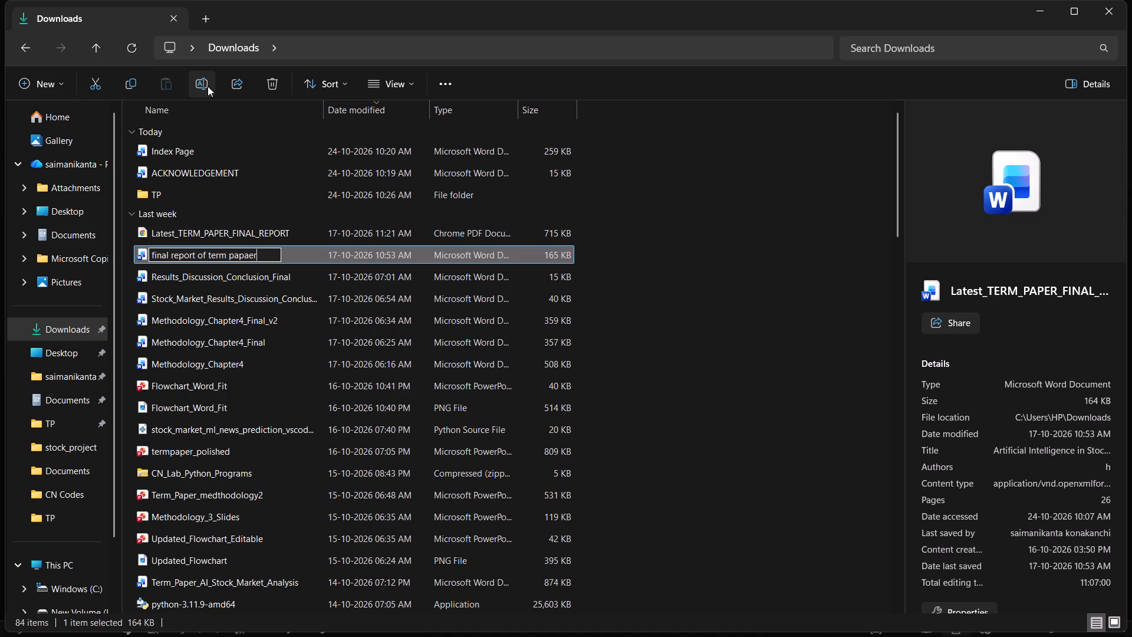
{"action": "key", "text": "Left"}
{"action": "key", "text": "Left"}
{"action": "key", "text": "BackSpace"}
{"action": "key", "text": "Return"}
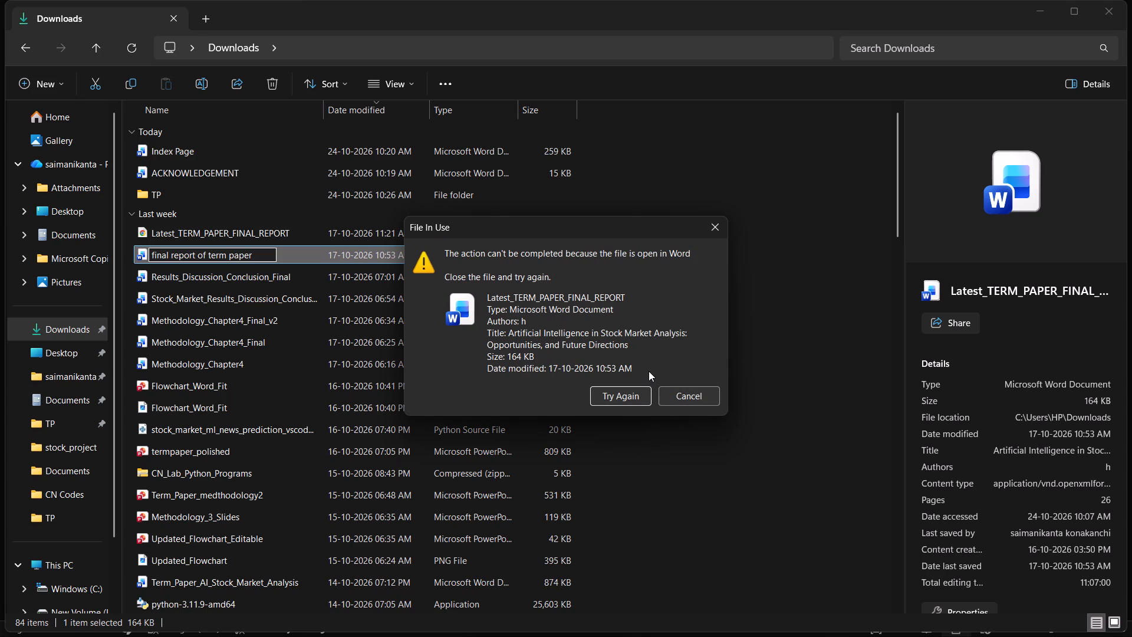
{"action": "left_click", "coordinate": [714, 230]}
Save a copy of Latest_TERM_PAPER_FINAL_REPORT in the TP folder as "final report of termpaper" and close it.
{"action": "double_click", "coordinate": [216, 253]}
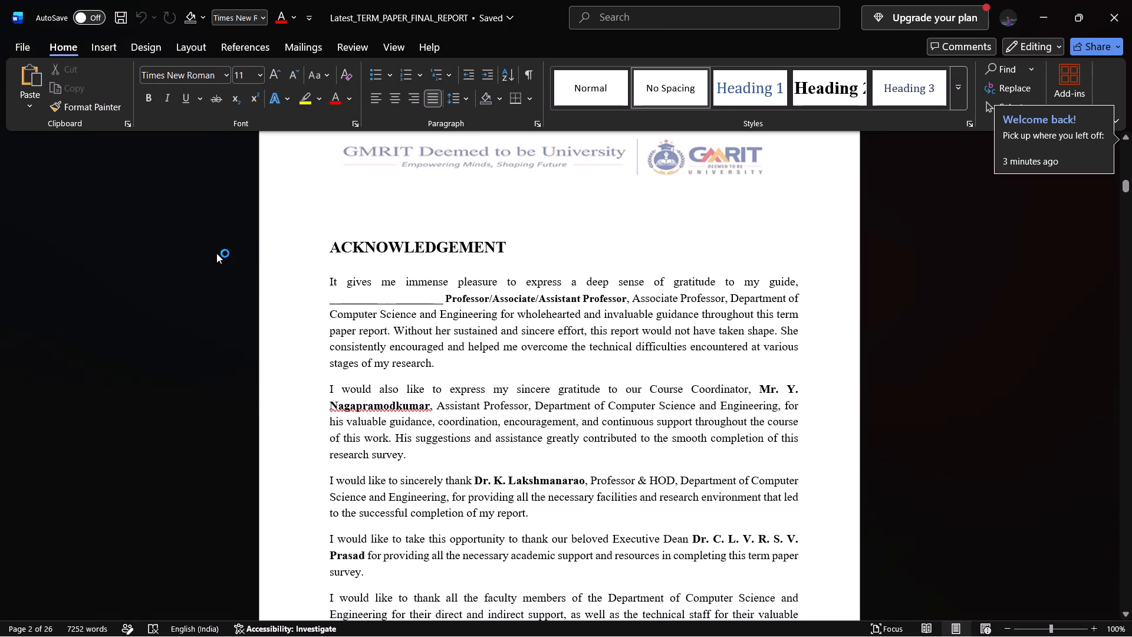
{"action": "left_click", "coordinate": [17, 46]}
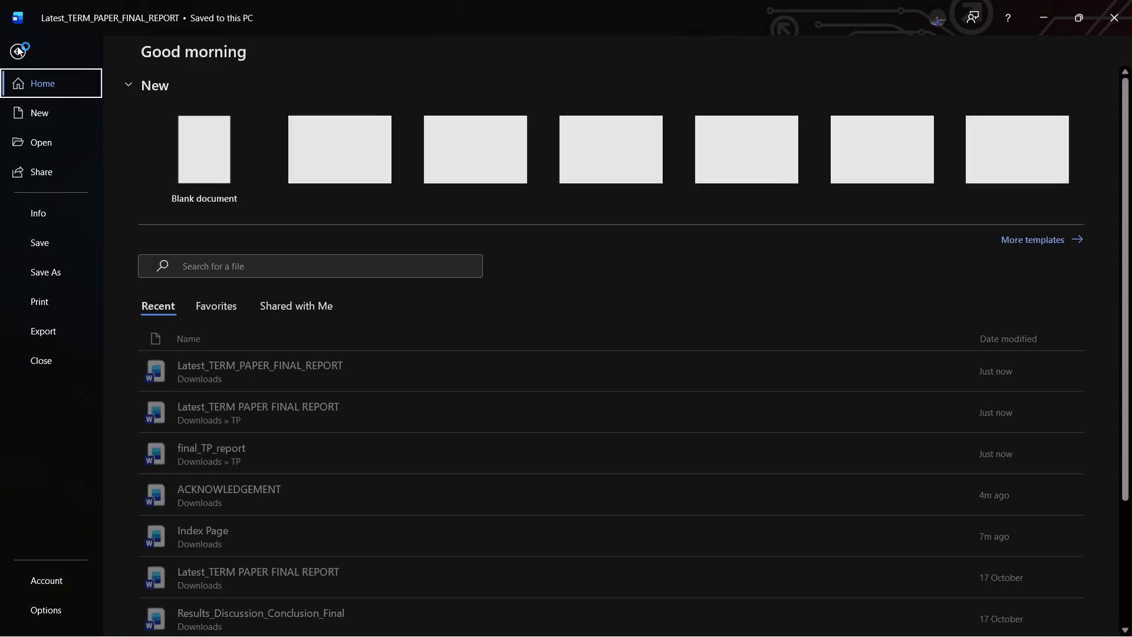
{"action": "left_click", "coordinate": [51, 272]}
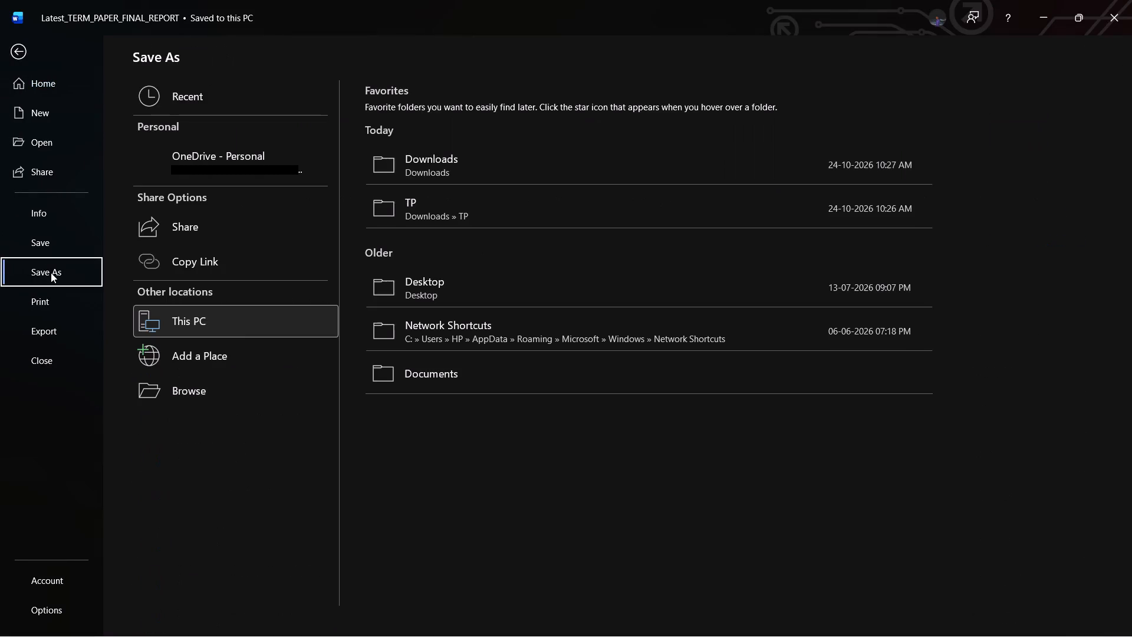
{"action": "double_click", "coordinate": [468, 214]}
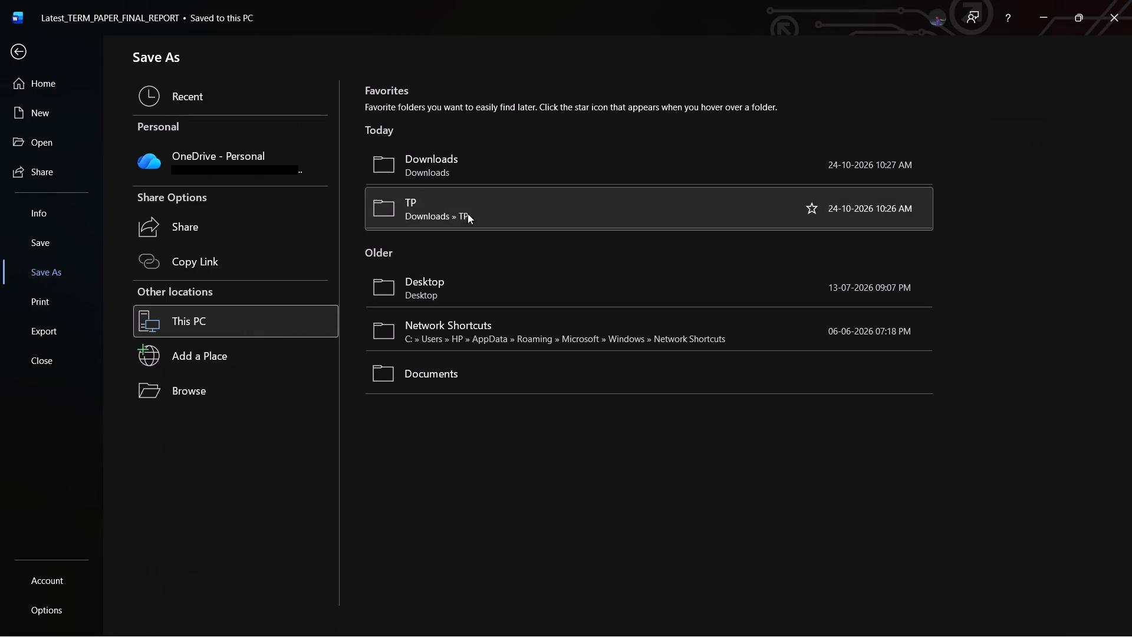
{"action": "key", "text": "BackSpace"}
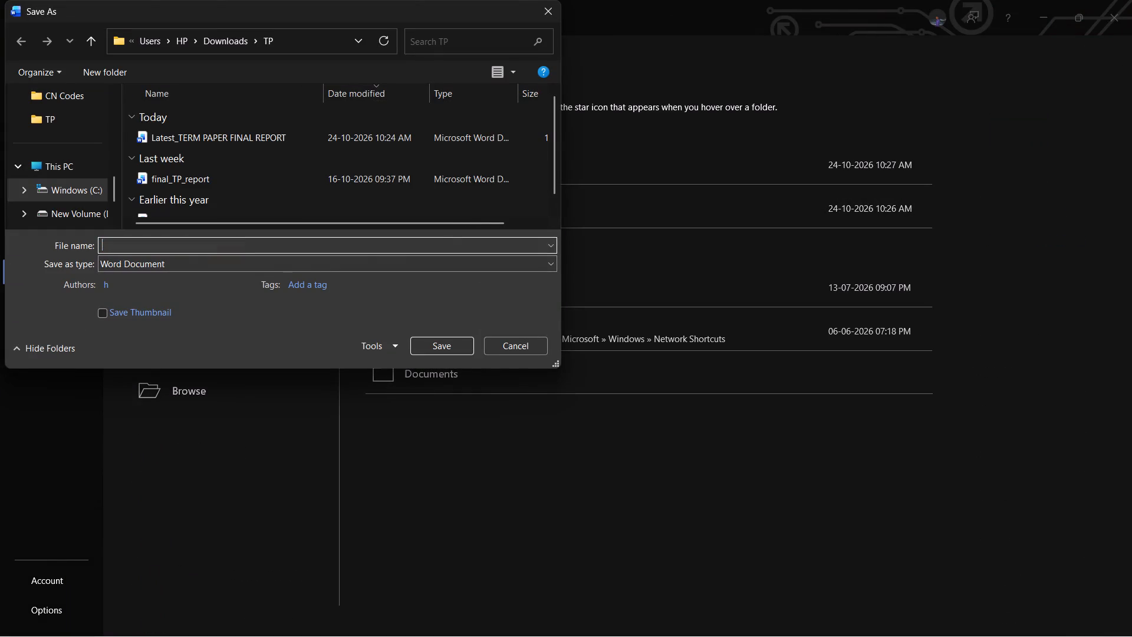
{"action": "type", "text": "final report of termpa"}
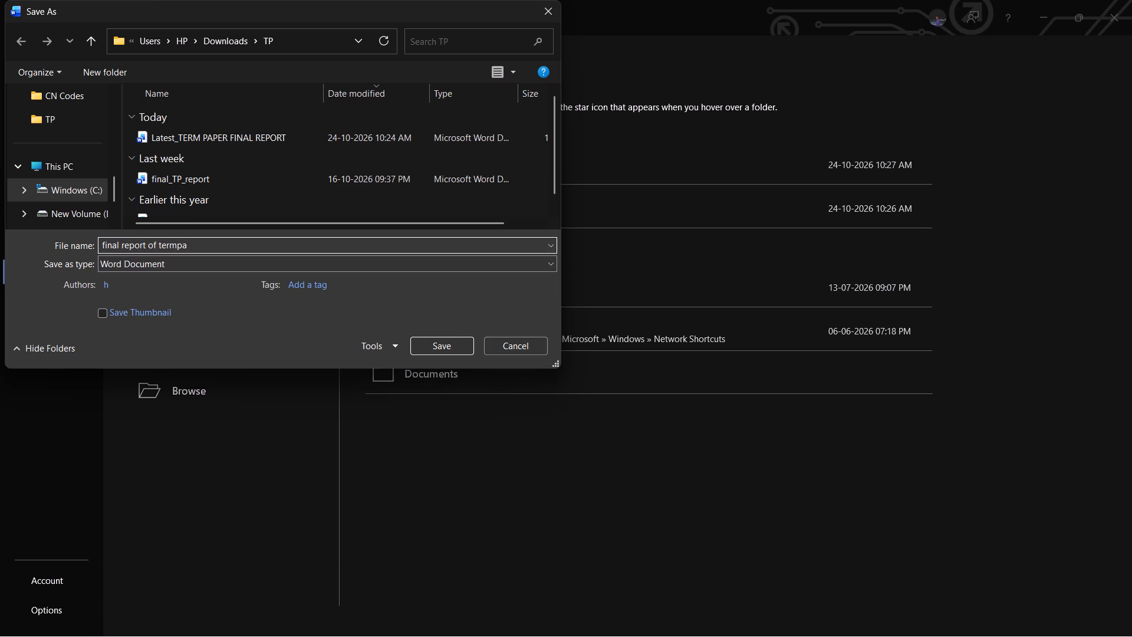
{"action": "type", "text": "per"}
{"action": "key", "text": "Return"}
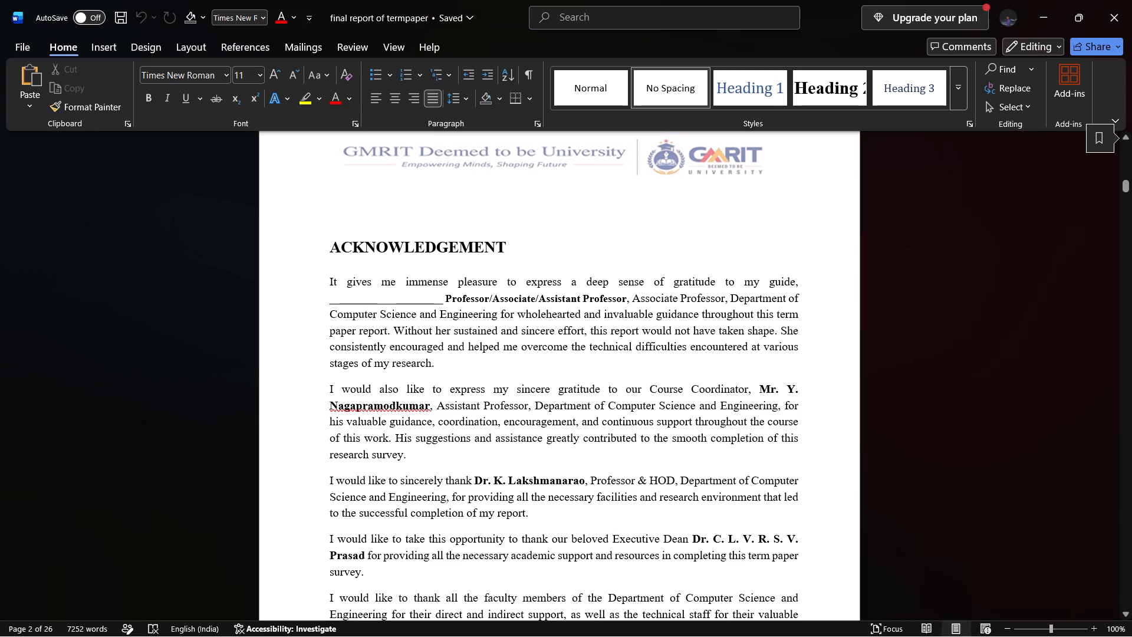
{"action": "left_click", "coordinate": [1131, 8]}
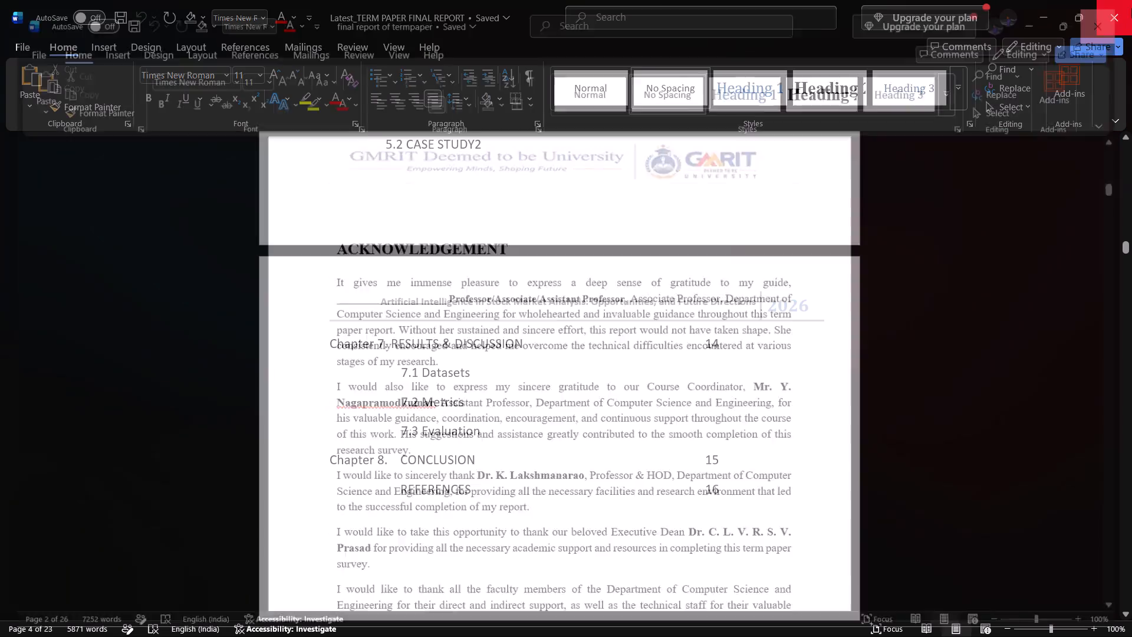
Open the "final report of termpaper" document from the TP folder in File Explorer.
{"action": "scroll", "coordinate": [916, 175], "scroll_direction": "up", "scroll_amount": 1}
{"action": "left_click_drag", "start_coordinate": [875, 210], "coordinate": [847, 280]}
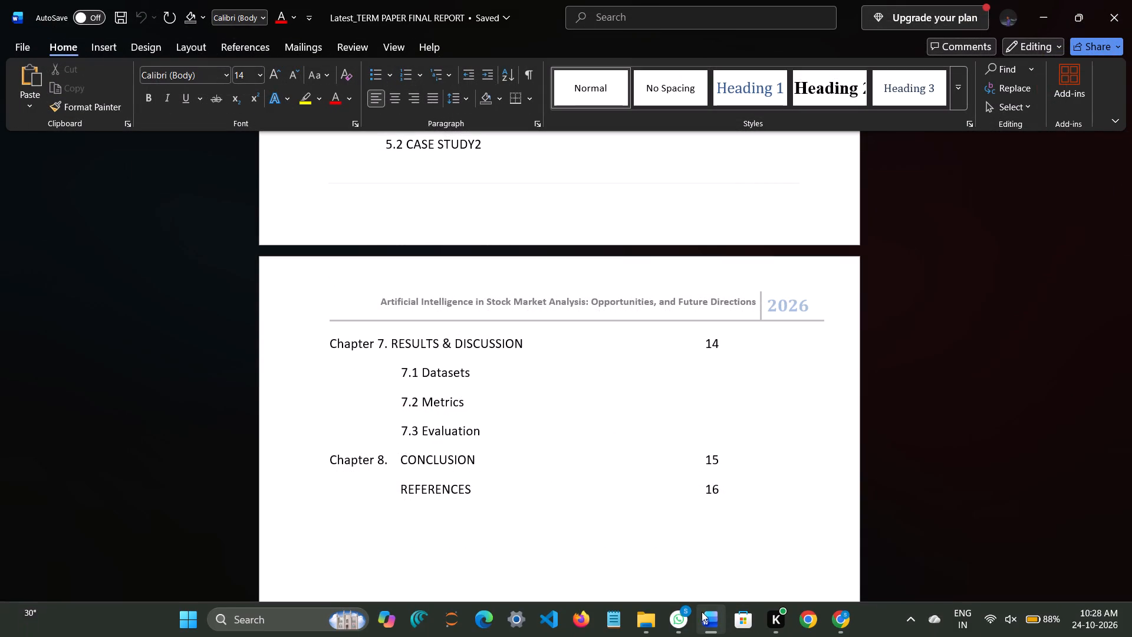
{"action": "left_click", "coordinate": [654, 621]}
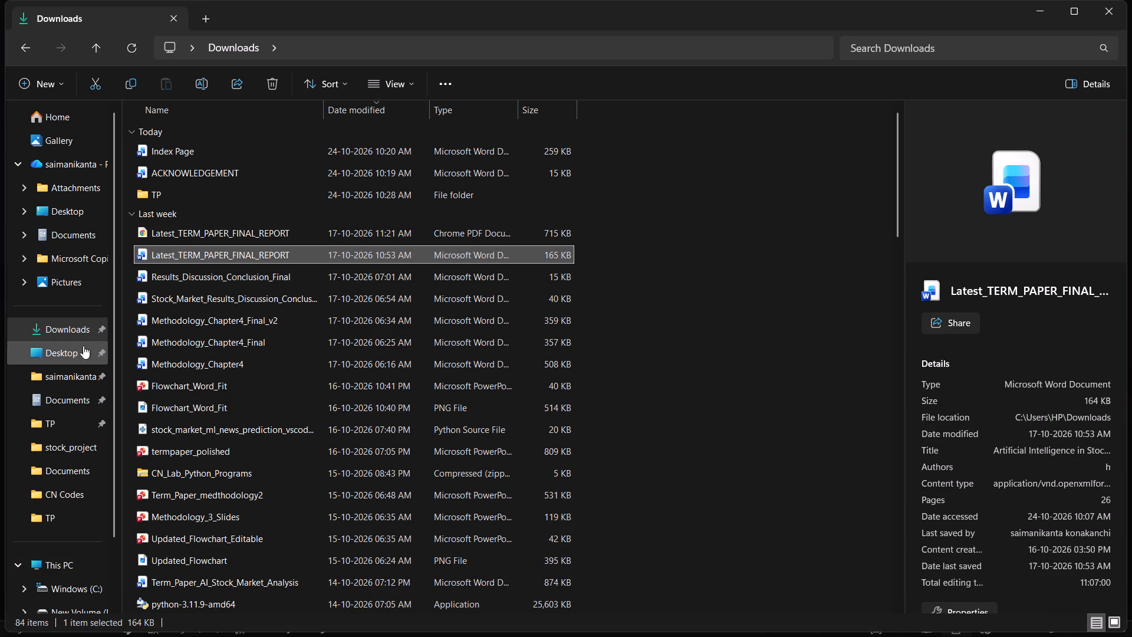
{"action": "left_click", "coordinate": [83, 422]}
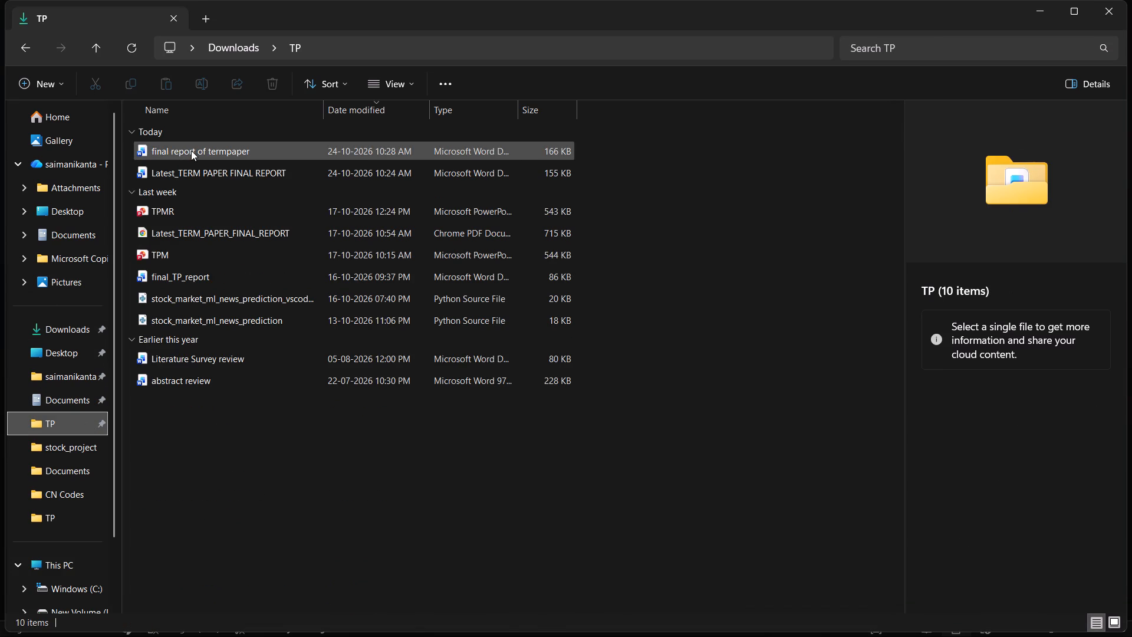
{"action": "double_click", "coordinate": [193, 153]}
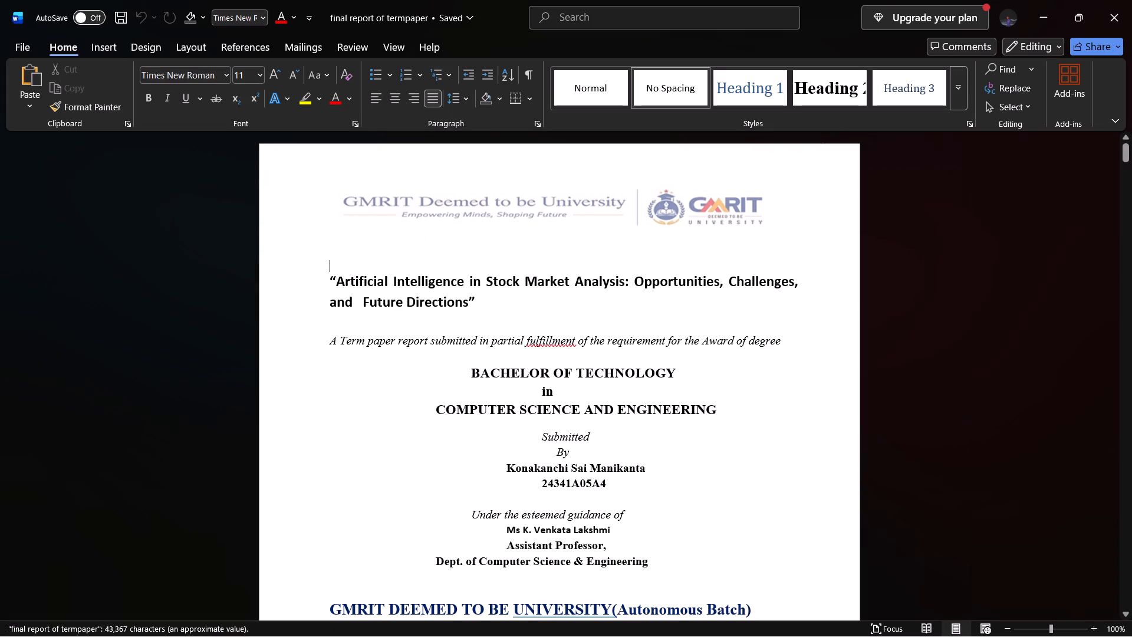
Go to the Acknowledgement page of the final report and place its window side by side with the other report.
{"action": "scroll", "coordinate": [549, 367], "scroll_direction": "down", "scroll_amount": 5}
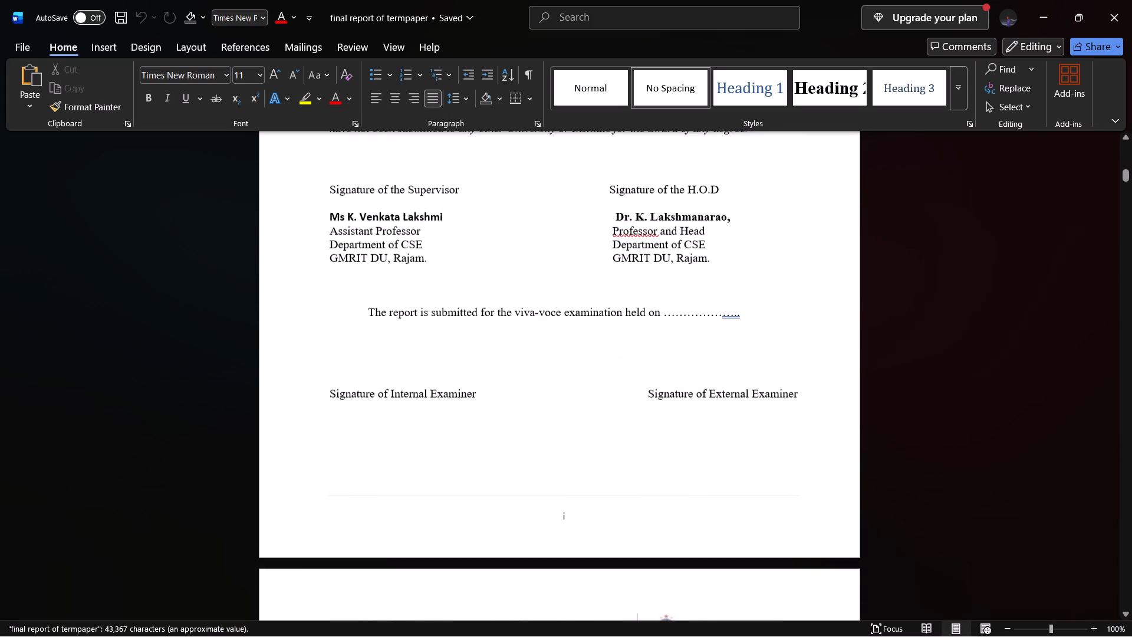
{"action": "scroll", "coordinate": [549, 367], "scroll_direction": "down", "scroll_amount": 3}
{"action": "scroll", "coordinate": [549, 367], "scroll_direction": "up", "scroll_amount": 1}
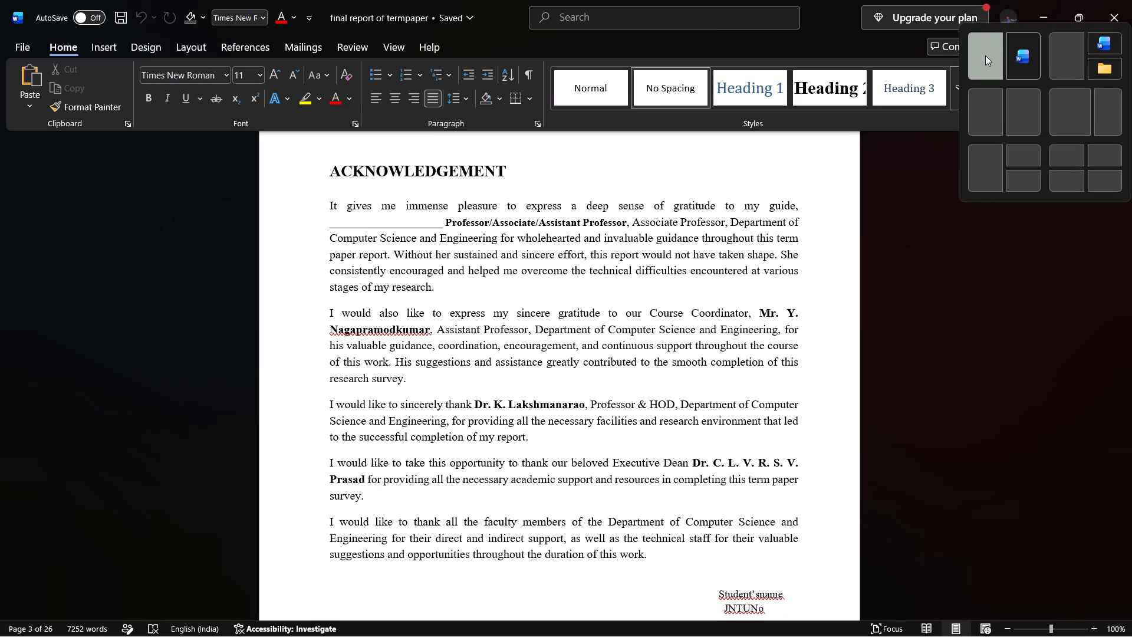
{"action": "left_click", "coordinate": [979, 58]}
Copy the Acknowledgement text from the other report, from the first paragraph through the student name and roll number lines.
{"action": "scroll", "coordinate": [805, 234], "scroll_direction": "up", "scroll_amount": 2}
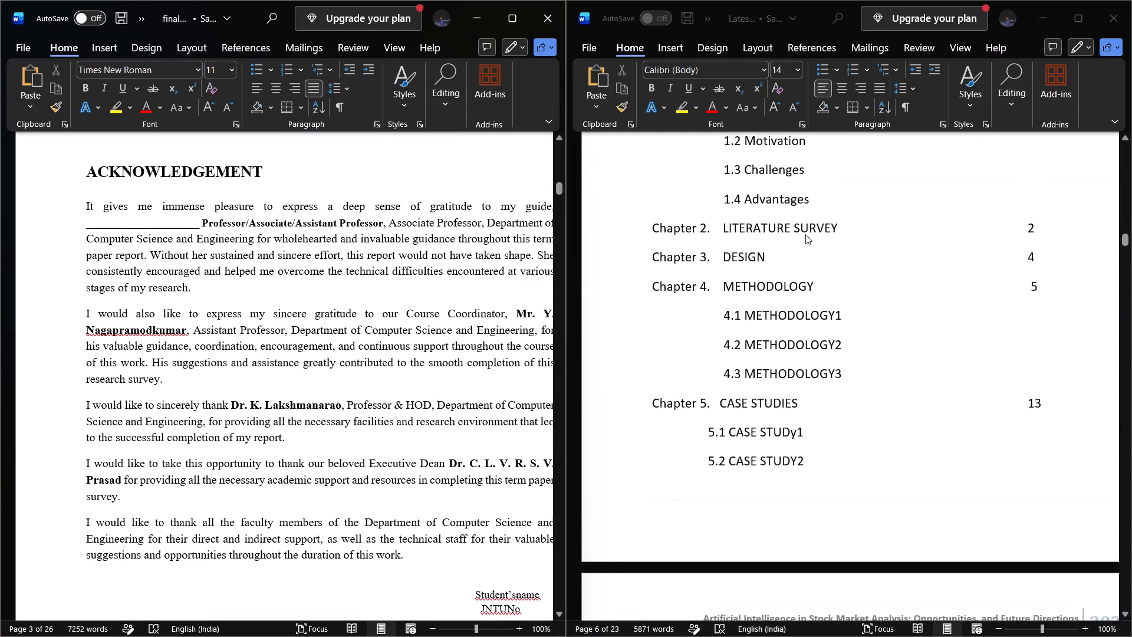
{"action": "scroll", "coordinate": [805, 234], "scroll_direction": "up", "scroll_amount": 5}
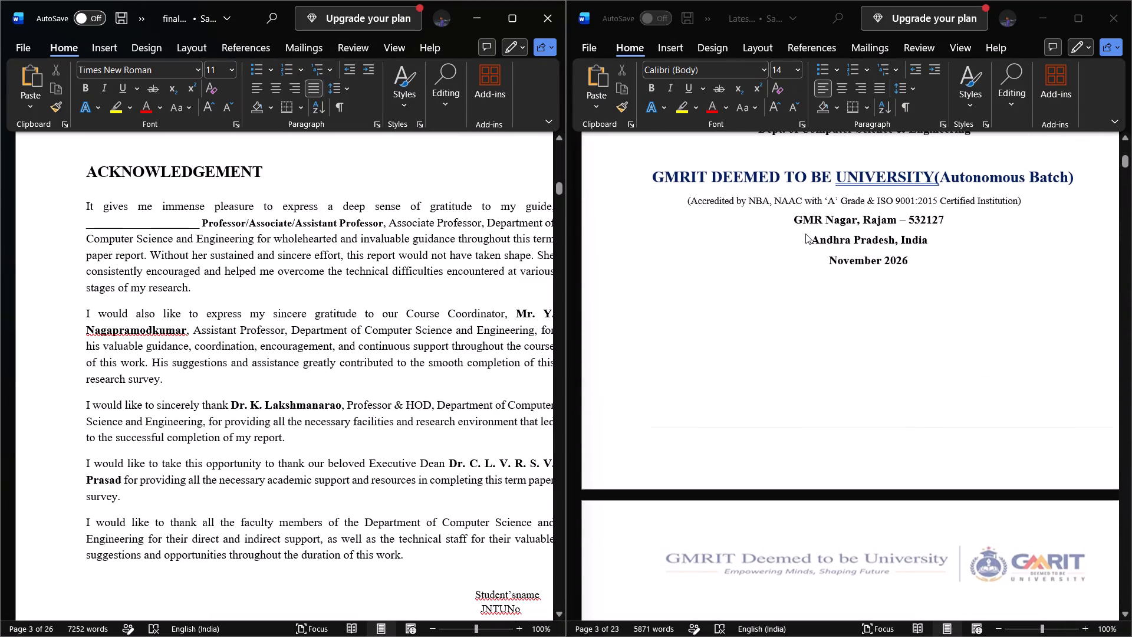
{"action": "scroll", "coordinate": [804, 231], "scroll_direction": "down", "scroll_amount": 4}
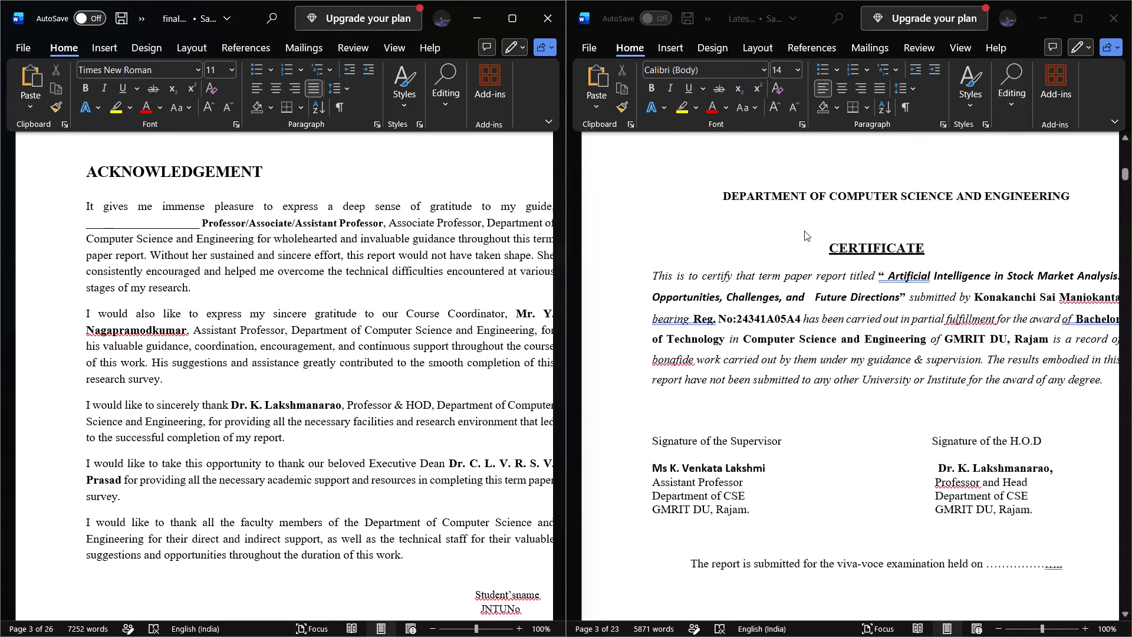
{"action": "scroll", "coordinate": [804, 231], "scroll_direction": "down", "scroll_amount": 3}
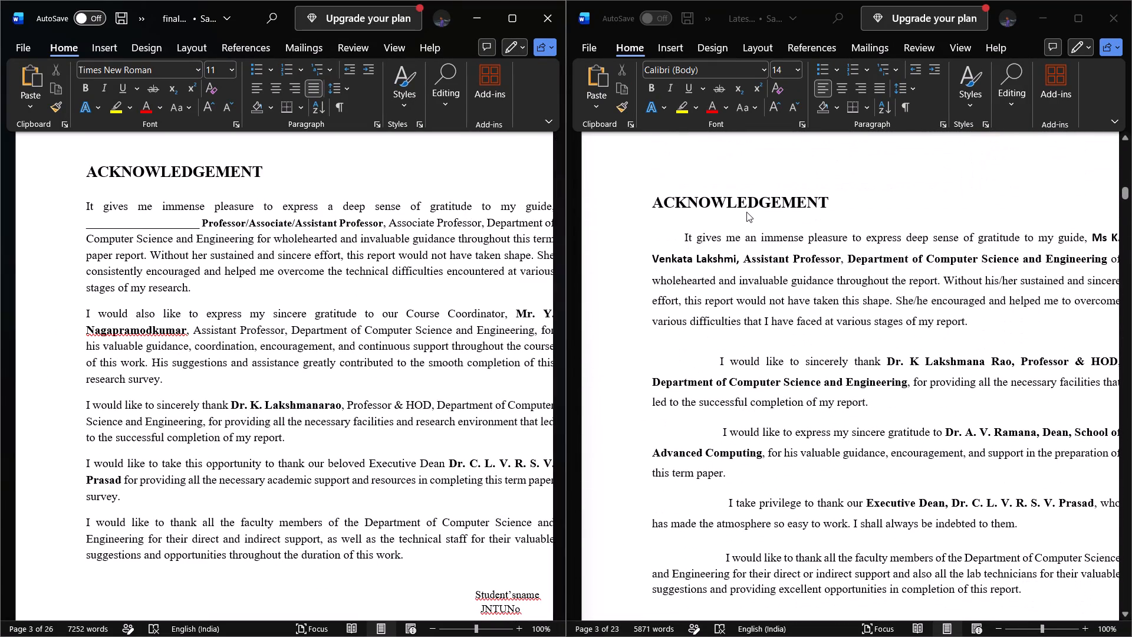
{"action": "left_click_drag", "start_coordinate": [682, 235], "coordinate": [802, 326]}
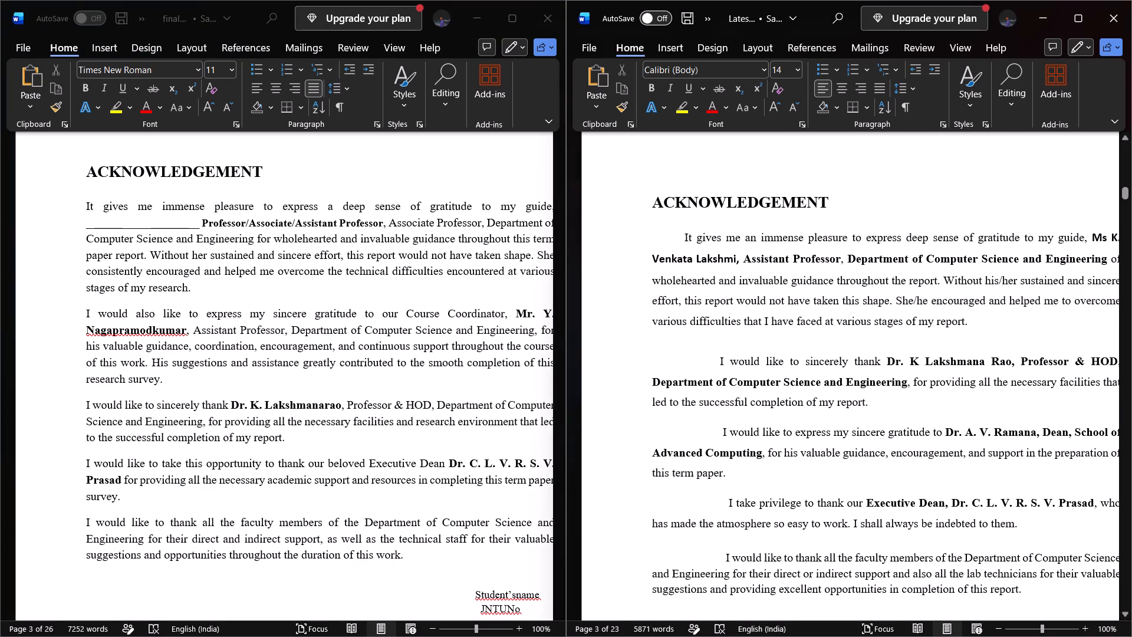
{"action": "left_click_drag", "start_coordinate": [683, 235], "coordinate": [947, 552]}
{"action": "scroll", "coordinate": [813, 353], "scroll_direction": "up", "scroll_amount": 1}
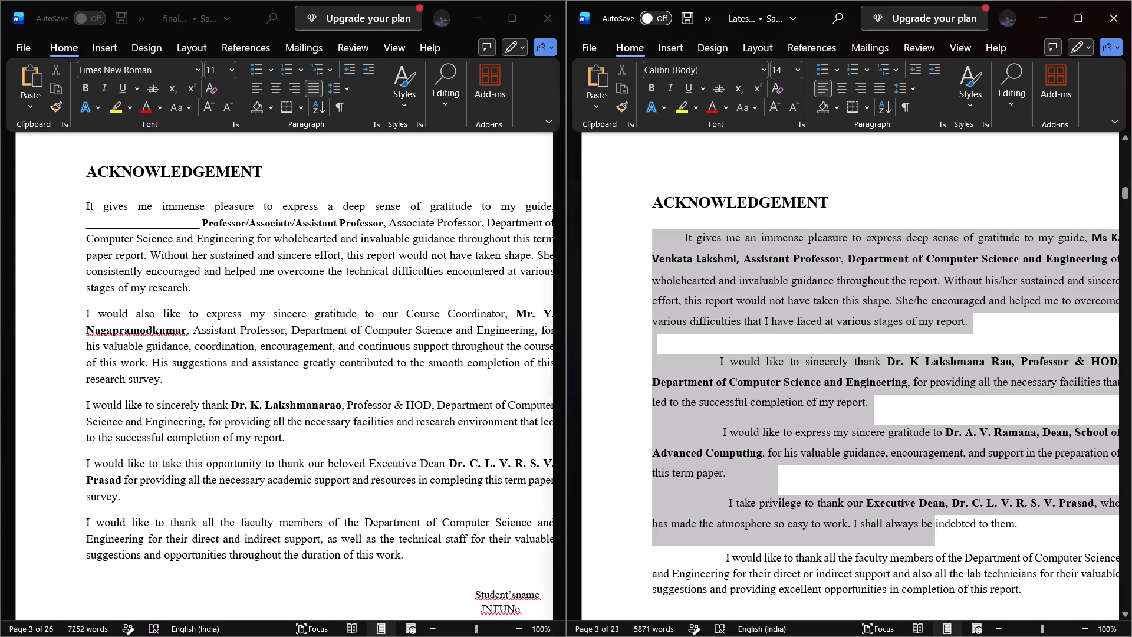
{"action": "left_click_drag", "start_coordinate": [947, 552], "coordinate": [1027, 583]}
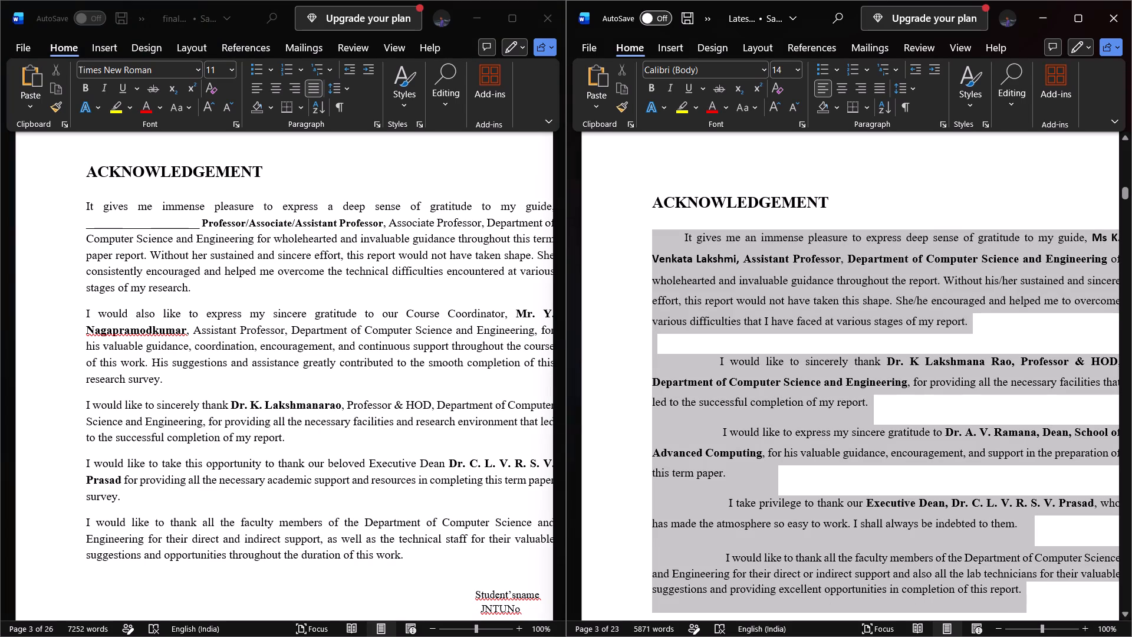
{"action": "left_click_drag", "start_coordinate": [1027, 583], "coordinate": [1087, 596]}
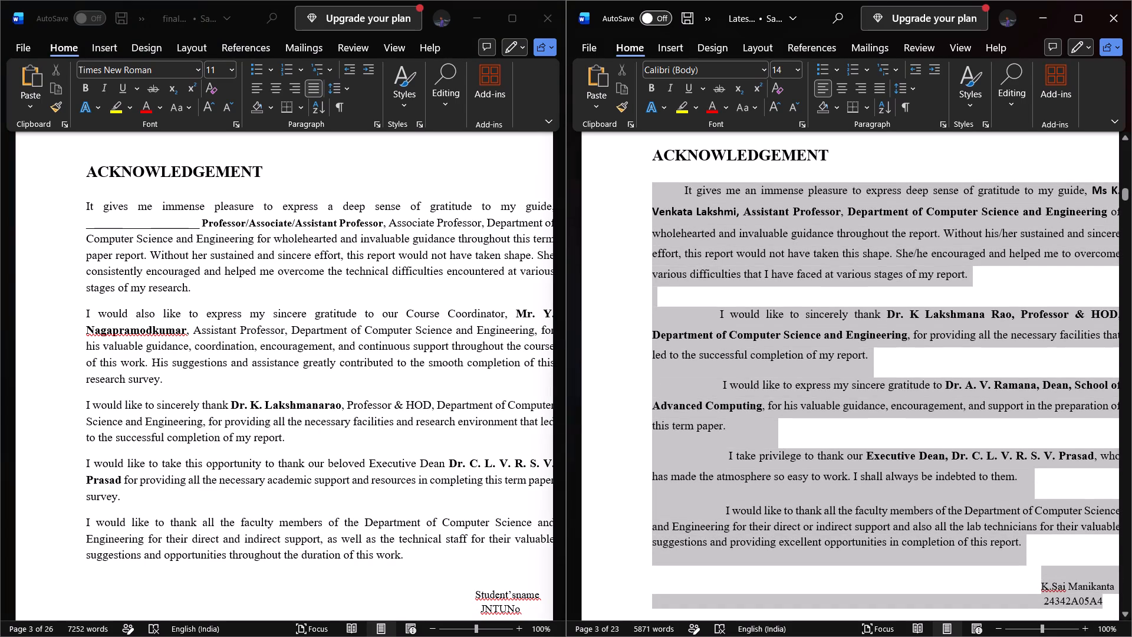
{"action": "left_click_drag", "start_coordinate": [1087, 596], "coordinate": [1131, 602]}
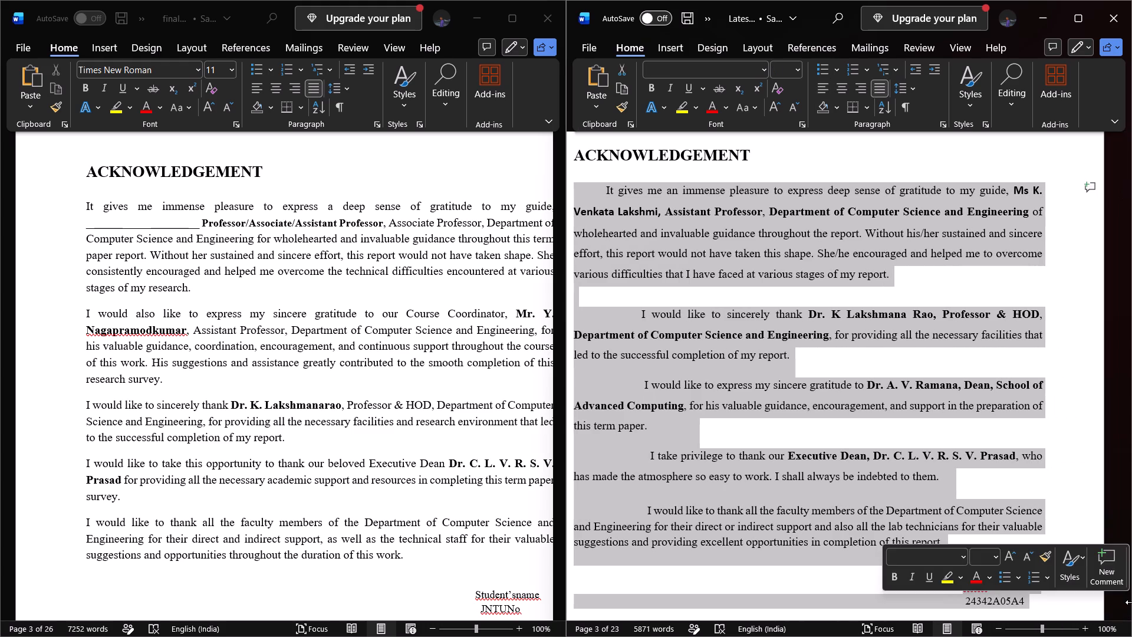
{"action": "key", "text": "ctrl+c"}
{"action": "key", "text": "ctrl+c"}
Replace all text under the ACKNOWLEDGEMENT heading in the final report with the copied text and save the document.
{"action": "left_click", "coordinate": [481, 368]}
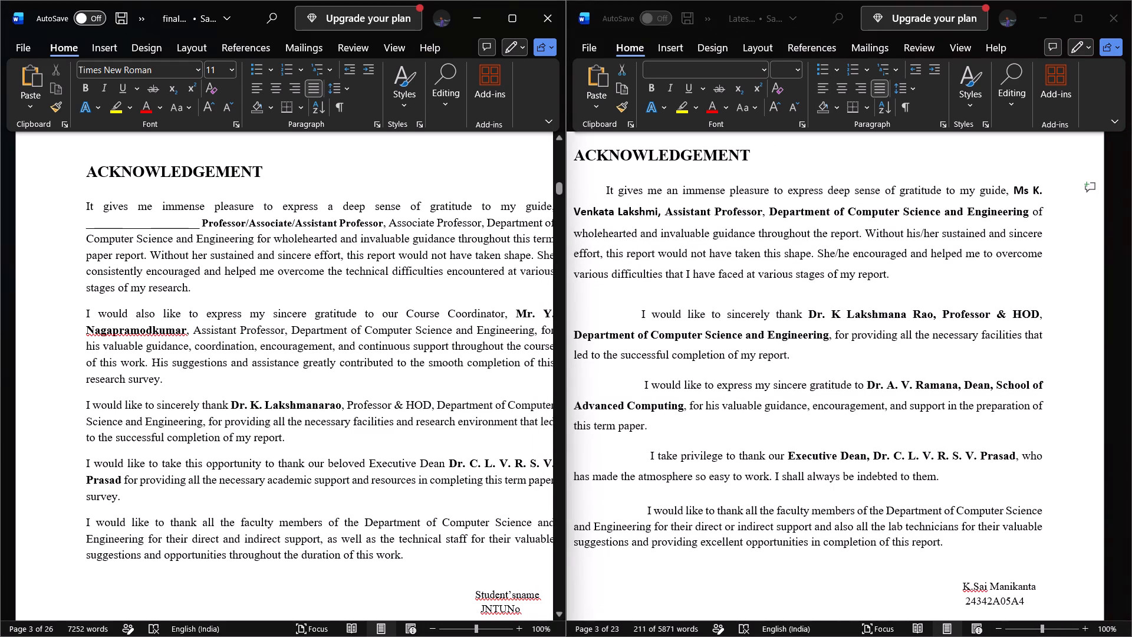
{"action": "left_click_drag", "start_coordinate": [82, 205], "coordinate": [526, 474]}
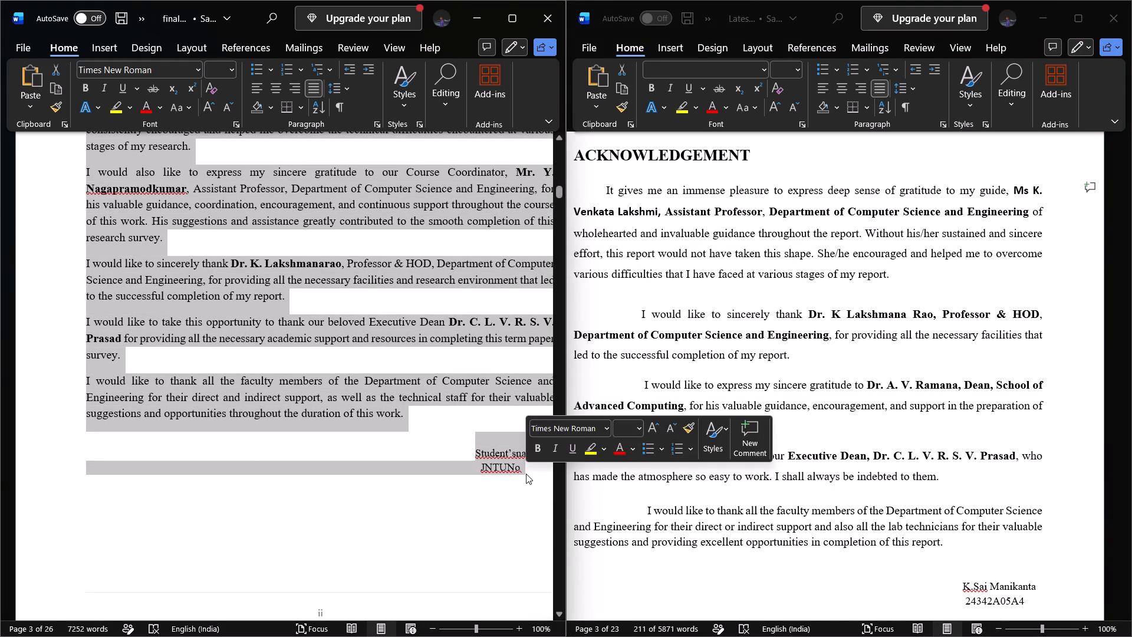
{"action": "key", "text": "BackSpace"}
{"action": "scroll", "coordinate": [203, 238], "scroll_direction": "up", "scroll_amount": 1}
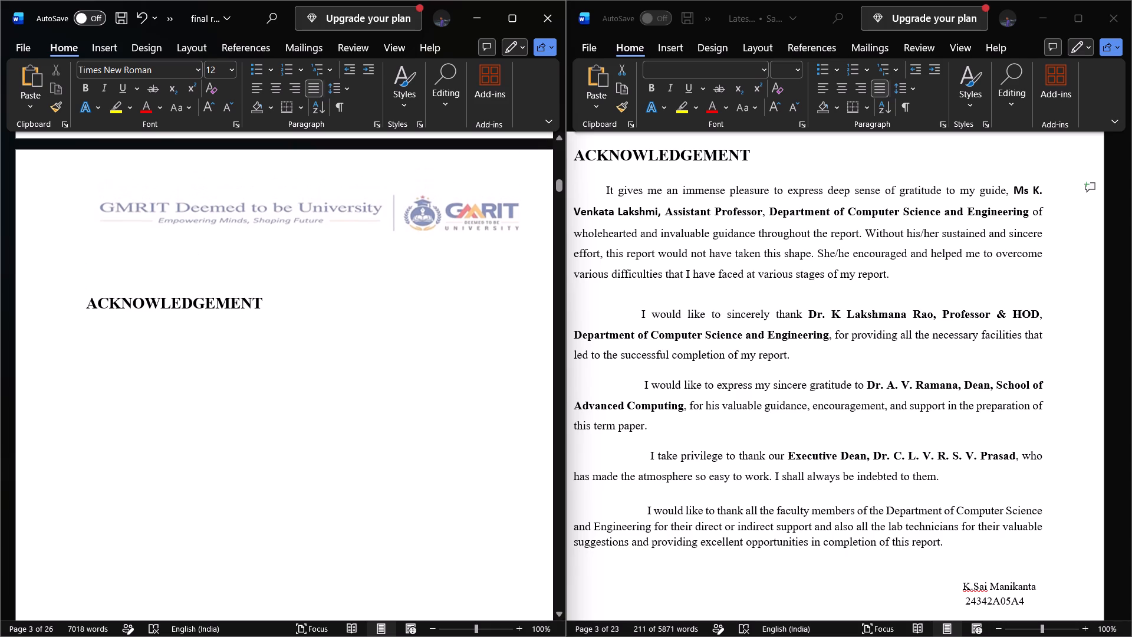
{"action": "key", "text": "ctrl+v"}
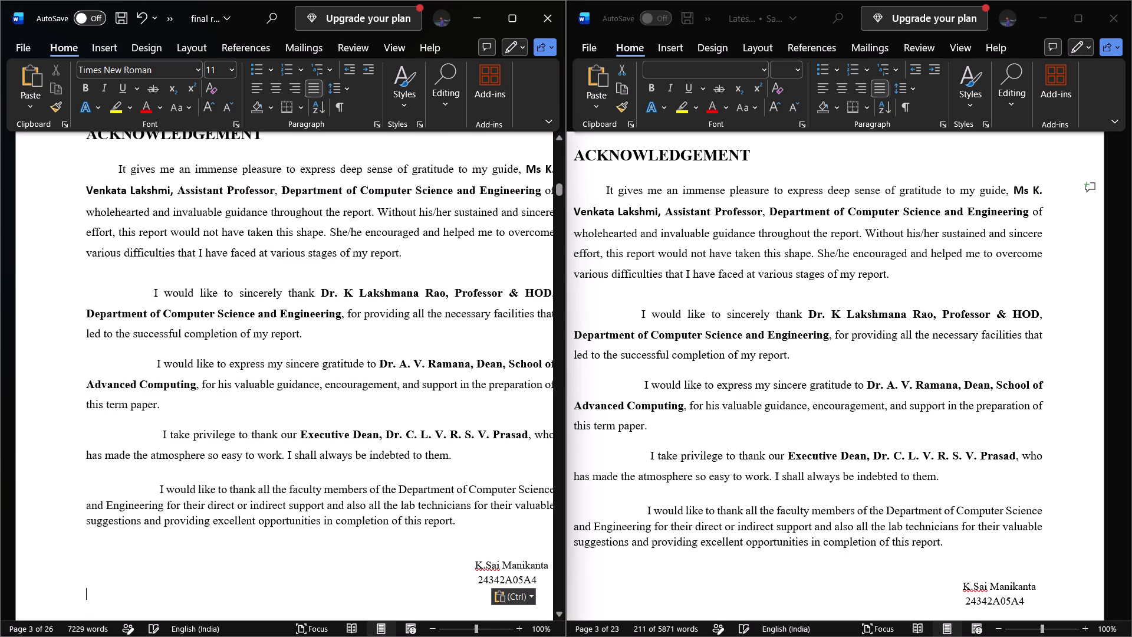
{"action": "scroll", "coordinate": [247, 340], "scroll_direction": "down", "scroll_amount": 1}
{"action": "key", "text": "ctrl+s"}
{"action": "key", "text": "ctrl+s"}
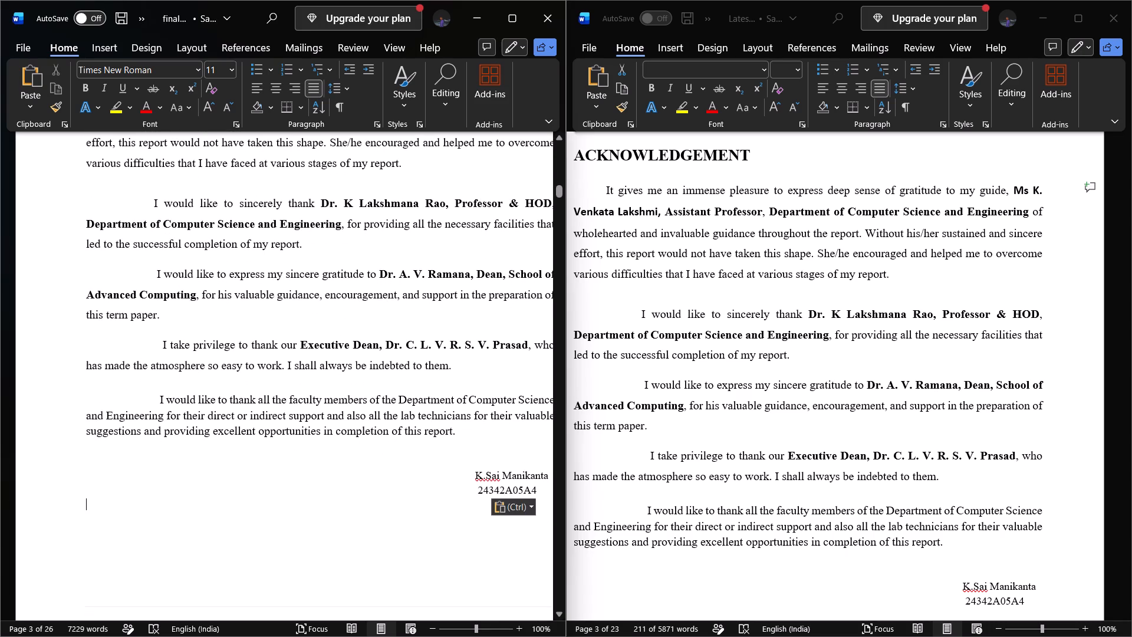
Copy the index listing from the other report, from the CONTENTS and PAGE NO line through REFERENCES.
{"action": "scroll", "coordinate": [247, 340], "scroll_direction": "down", "scroll_amount": 2}
{"action": "scroll", "coordinate": [819, 423], "scroll_direction": "down", "scroll_amount": 7}
{"action": "scroll", "coordinate": [819, 423], "scroll_direction": "up", "scroll_amount": 1}
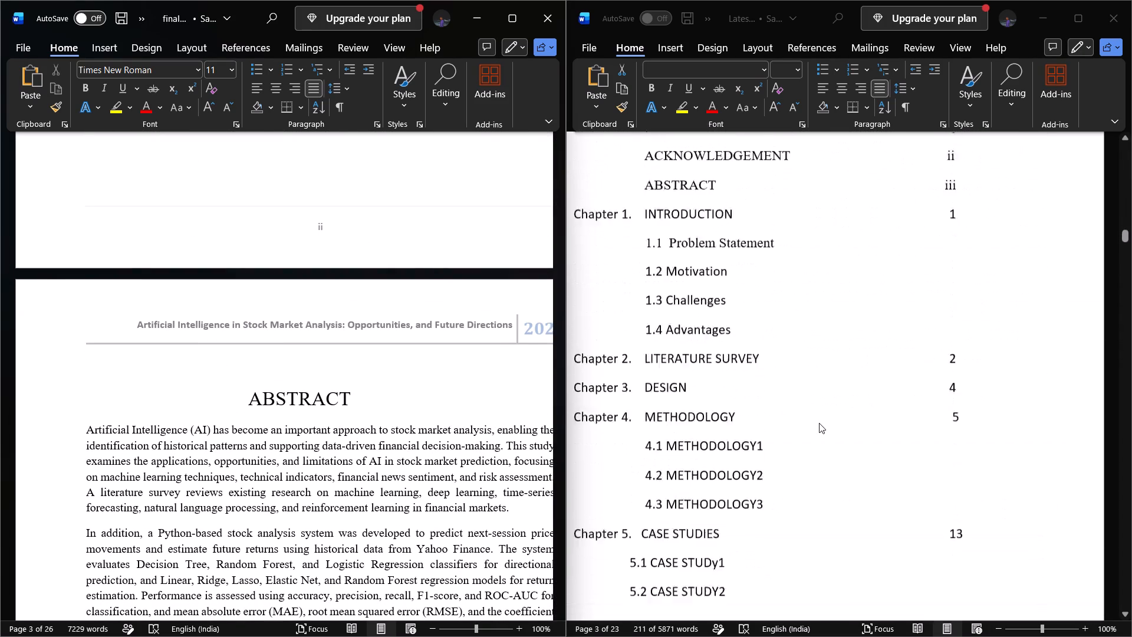
{"action": "scroll", "coordinate": [662, 255], "scroll_direction": "up", "scroll_amount": 2}
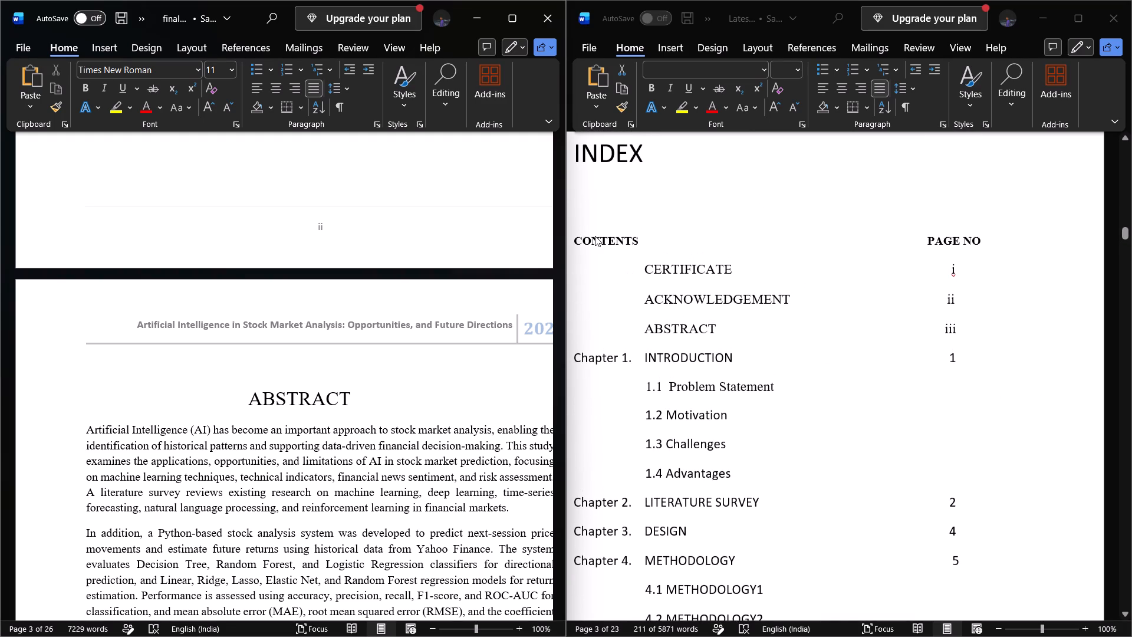
{"action": "left_click", "coordinate": [575, 242]}
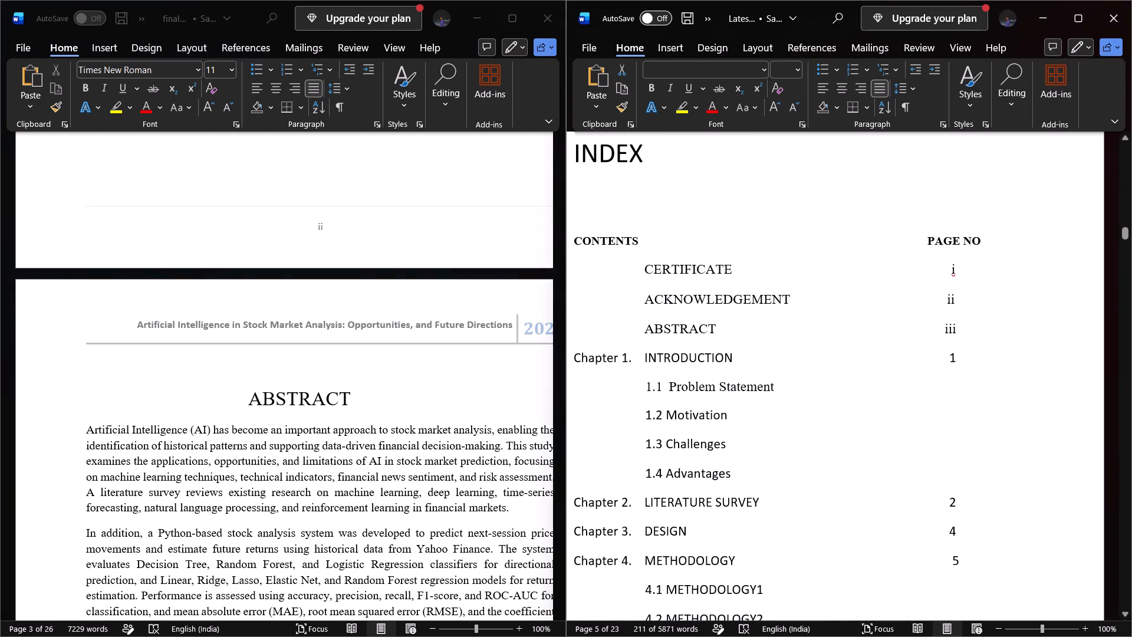
{"action": "left_click_drag", "start_coordinate": [574, 239], "coordinate": [890, 633]}
{"action": "scroll", "coordinate": [683, 376], "scroll_direction": "up", "scroll_amount": 3}
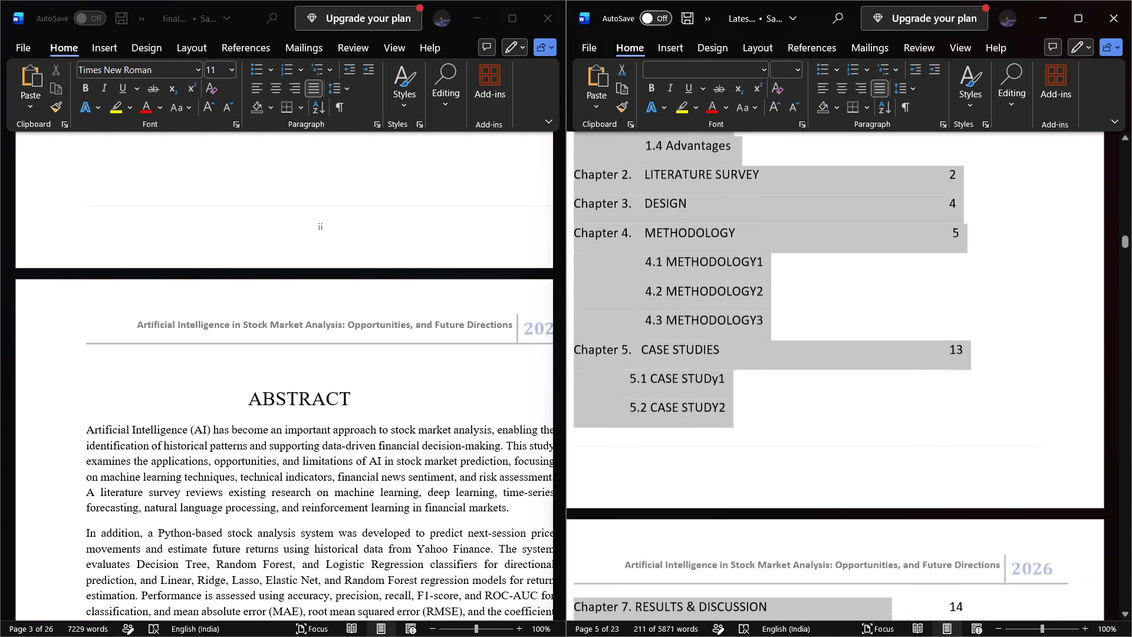
{"action": "left_click_drag", "start_coordinate": [890, 633], "coordinate": [985, 505]}
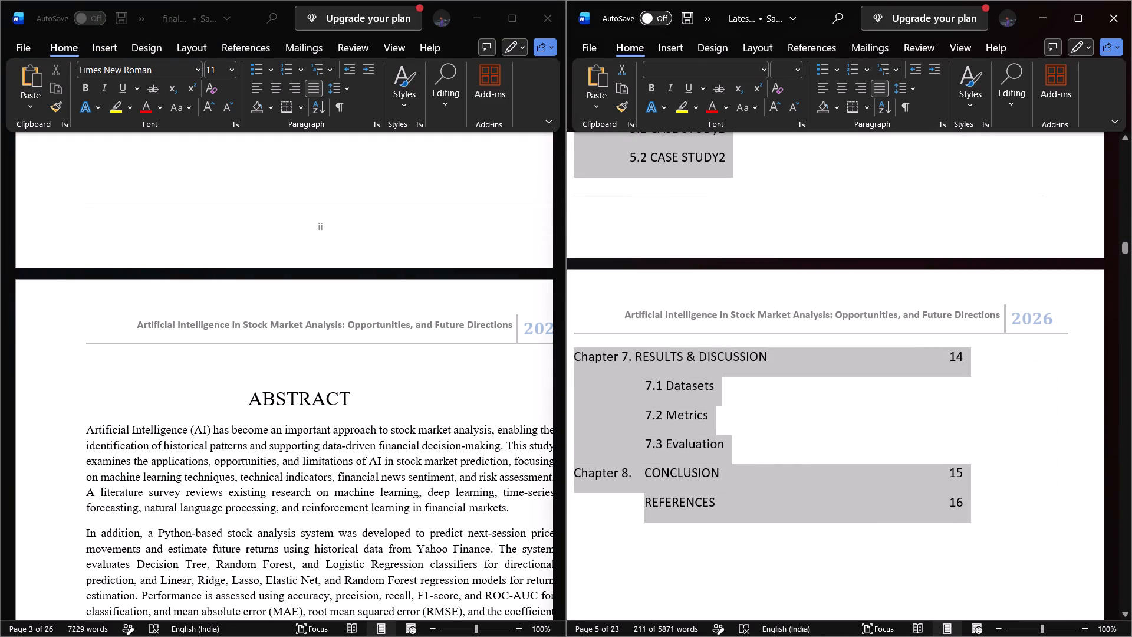
{"action": "left_click_drag", "start_coordinate": [985, 505], "coordinate": [985, 505]}
{"action": "key", "text": "ctrl+c"}
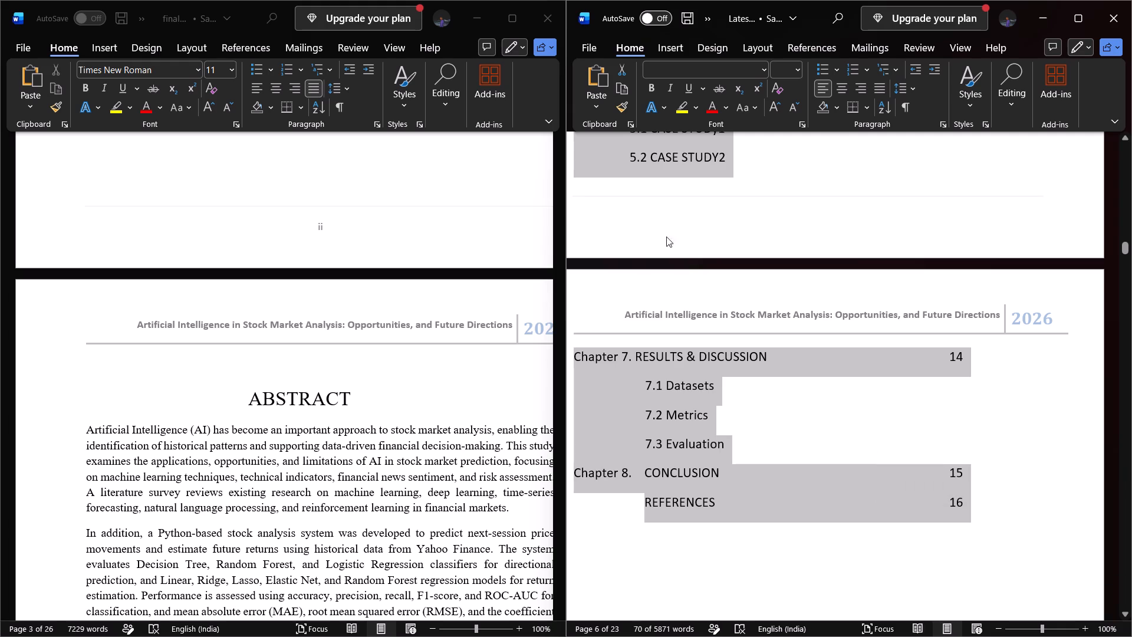
Minimize the other report, maximize the final report and delete its index content from CONTENTS through the stray sentence after REFERENCES.
{"action": "left_click", "coordinate": [1037, 22]}
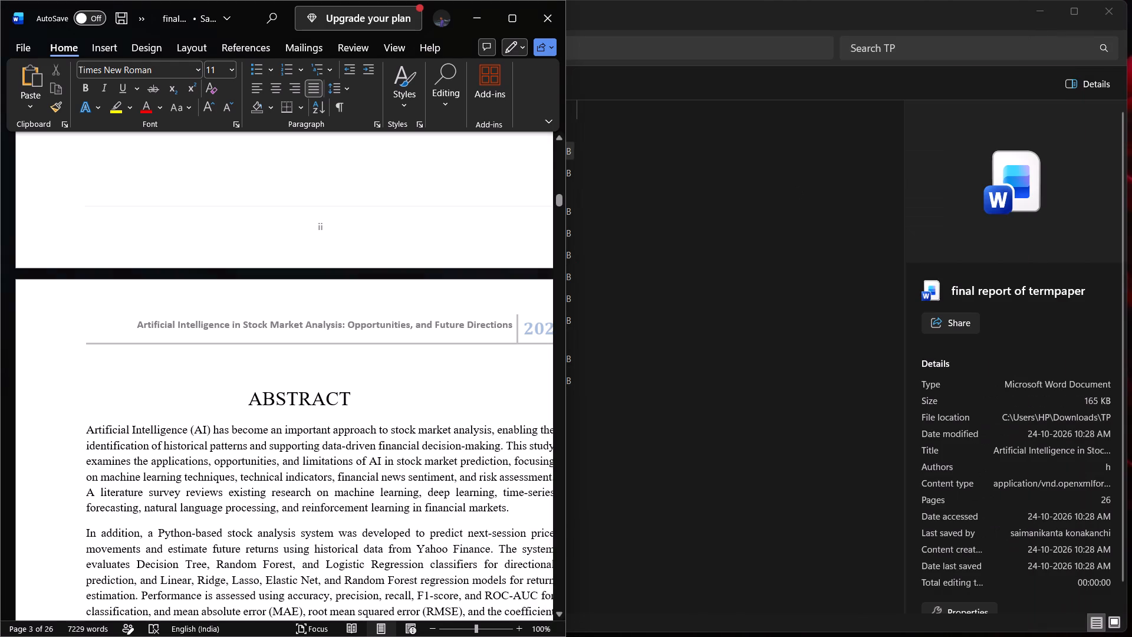
{"action": "left_click", "coordinate": [510, 15]}
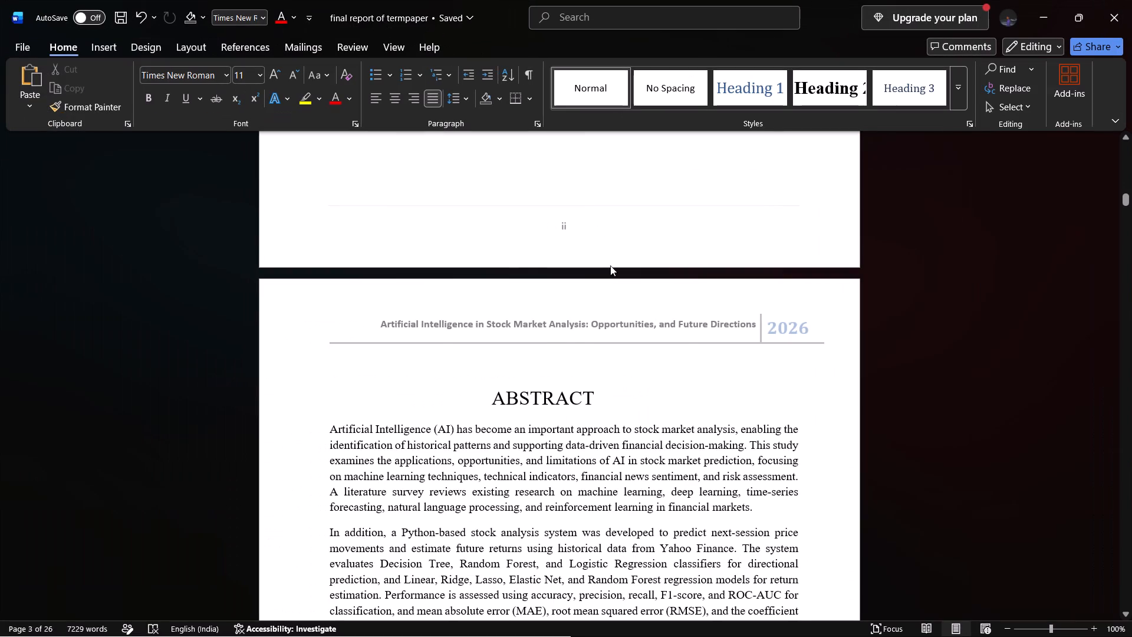
{"action": "scroll", "coordinate": [609, 281], "scroll_direction": "down", "scroll_amount": 4}
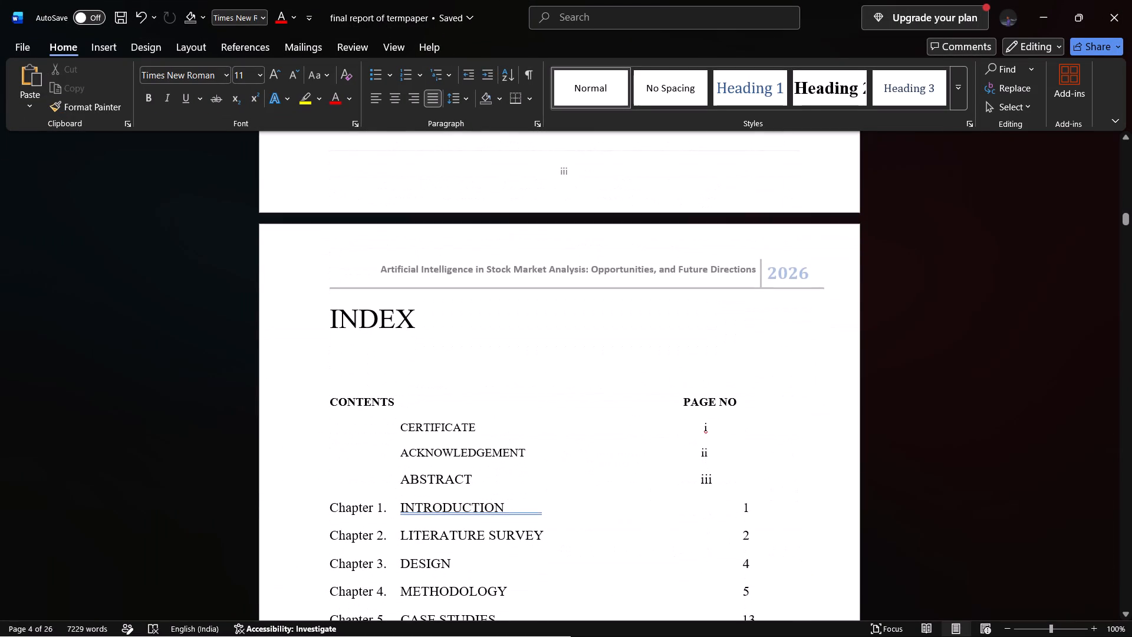
{"action": "left_click_drag", "start_coordinate": [321, 400], "coordinate": [716, 636]}
{"action": "scroll", "coordinate": [526, 541], "scroll_direction": "up", "scroll_amount": 2}
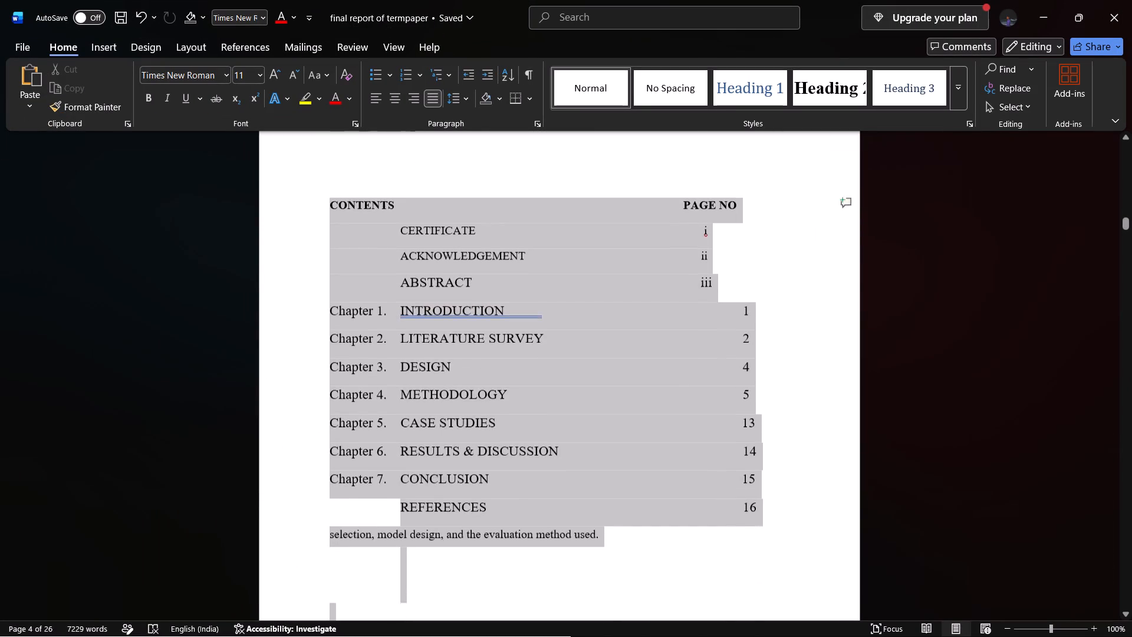
{"action": "left_click_drag", "start_coordinate": [716, 636], "coordinate": [646, 389]}
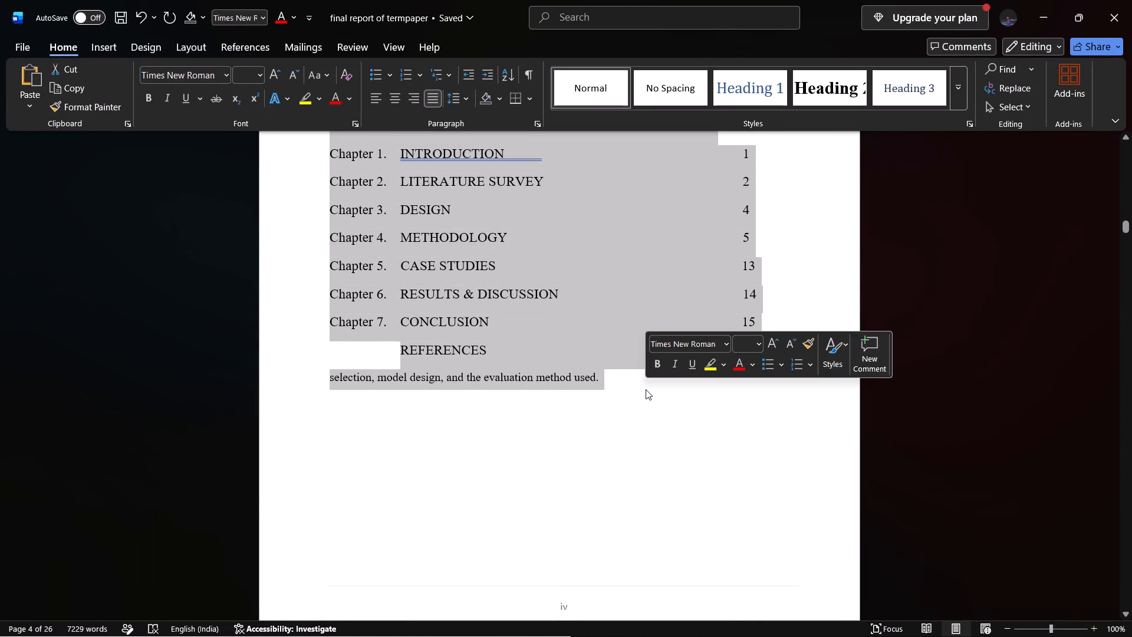
{"action": "key", "text": "BackSpace"}
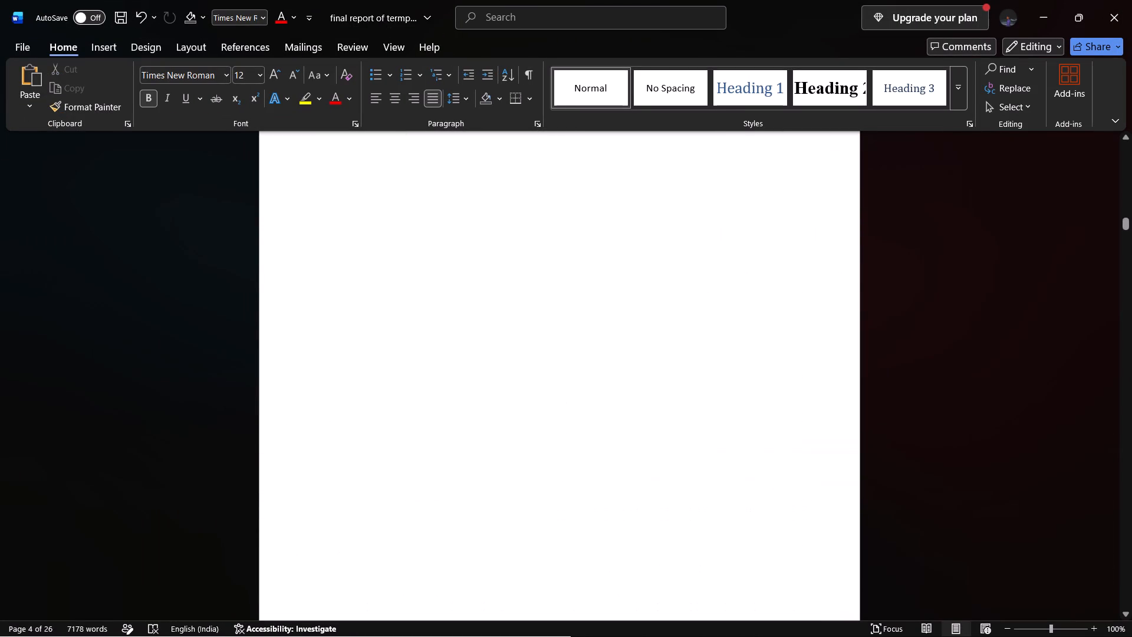
Paste the copied index listing on a new line under the INDEX heading, with that line's font size set to 13.
{"action": "scroll", "coordinate": [470, 216], "scroll_direction": "up", "scroll_amount": 1}
{"action": "left_click", "coordinate": [419, 333]}
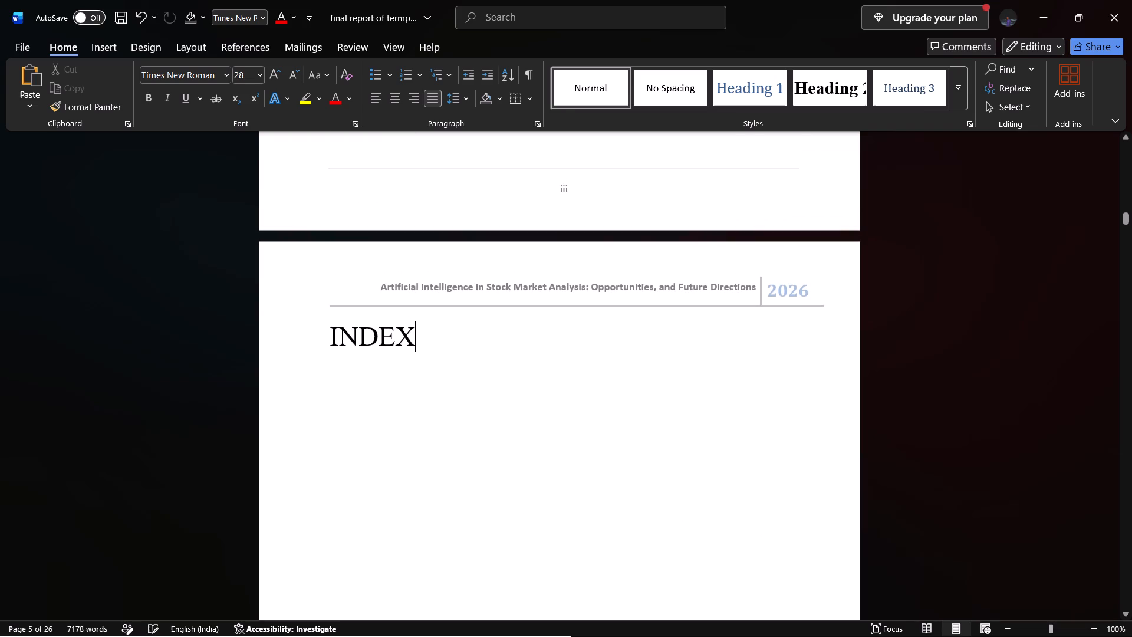
{"action": "key", "text": "Return"}
{"action": "key", "text": "Down"}
{"action": "key", "text": "Up"}
{"action": "left_click", "coordinate": [251, 77]}
{"action": "key", "text": "BackSpace"}
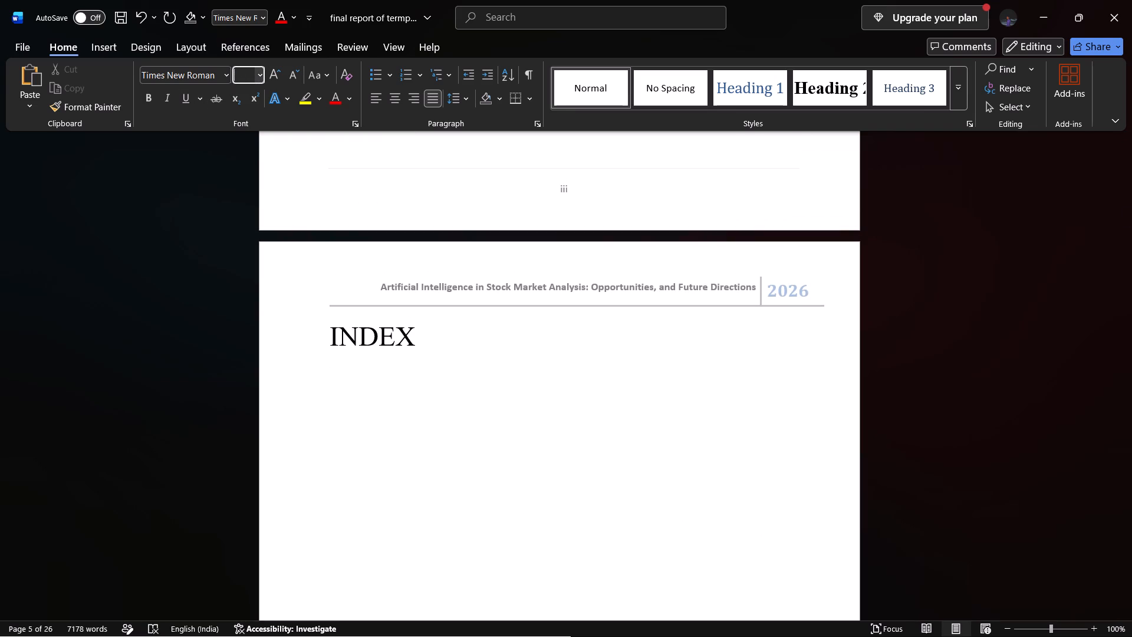
{"action": "type", "text": "13"}
{"action": "key", "text": "Return"}
{"action": "key", "text": "ctrl+v"}
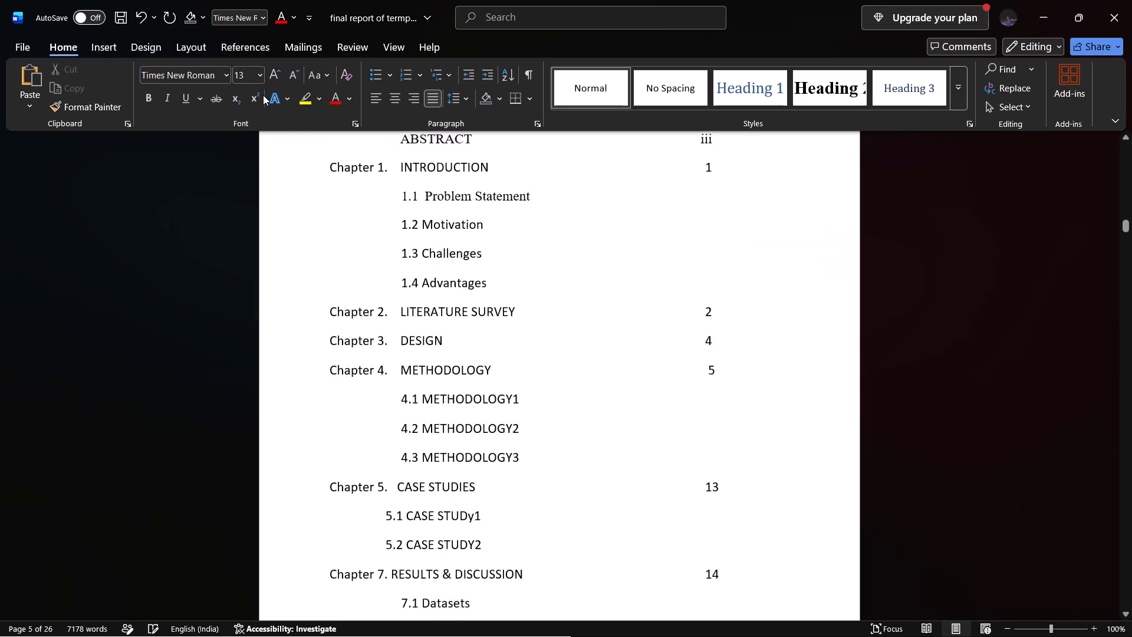
Check the pages around the pasted index and save the final report.
{"action": "scroll", "coordinate": [337, 133], "scroll_direction": "down", "scroll_amount": 4}
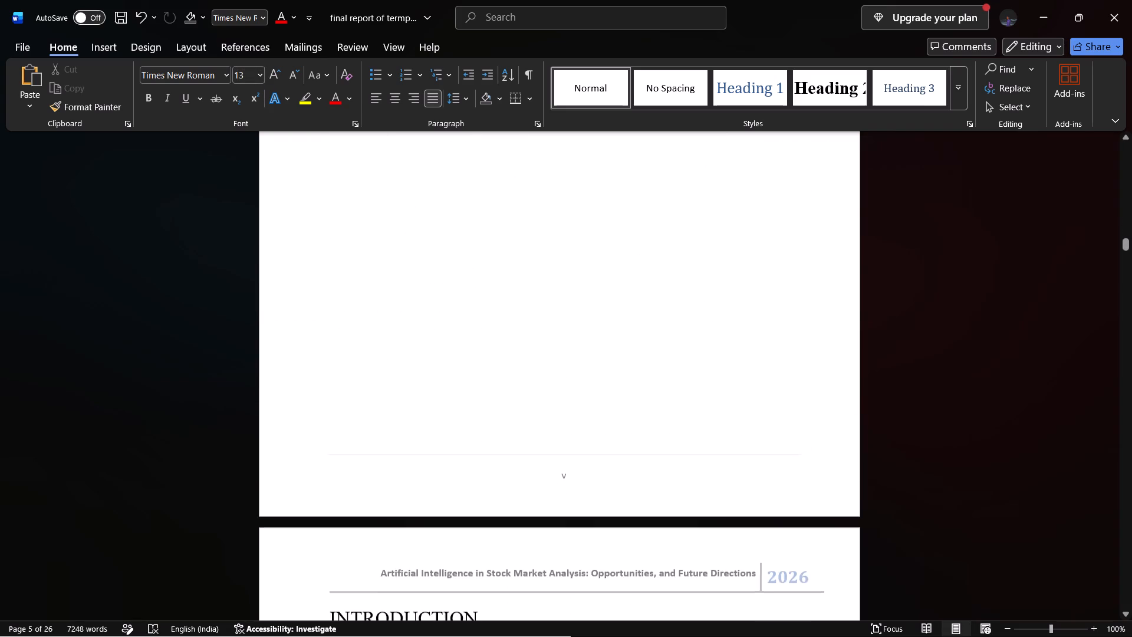
{"action": "scroll", "coordinate": [427, 247], "scroll_direction": "down", "scroll_amount": 5}
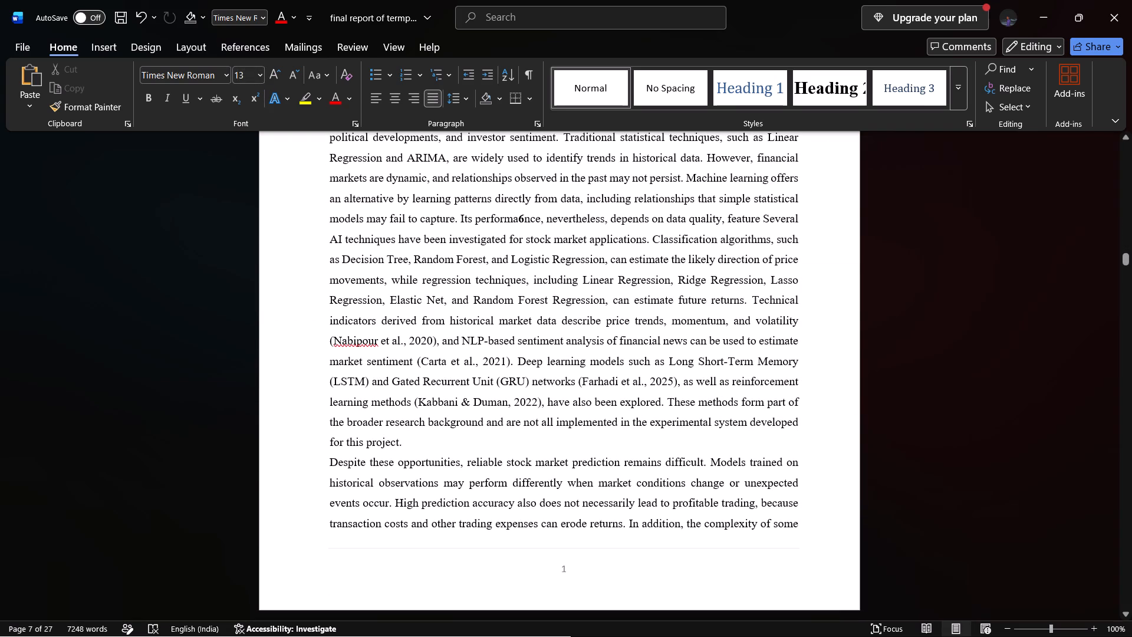
{"action": "scroll", "coordinate": [469, 300], "scroll_direction": "up", "scroll_amount": 3}
{"action": "key", "text": "ctrl+s"}
{"action": "key", "text": "ctrl+s"}
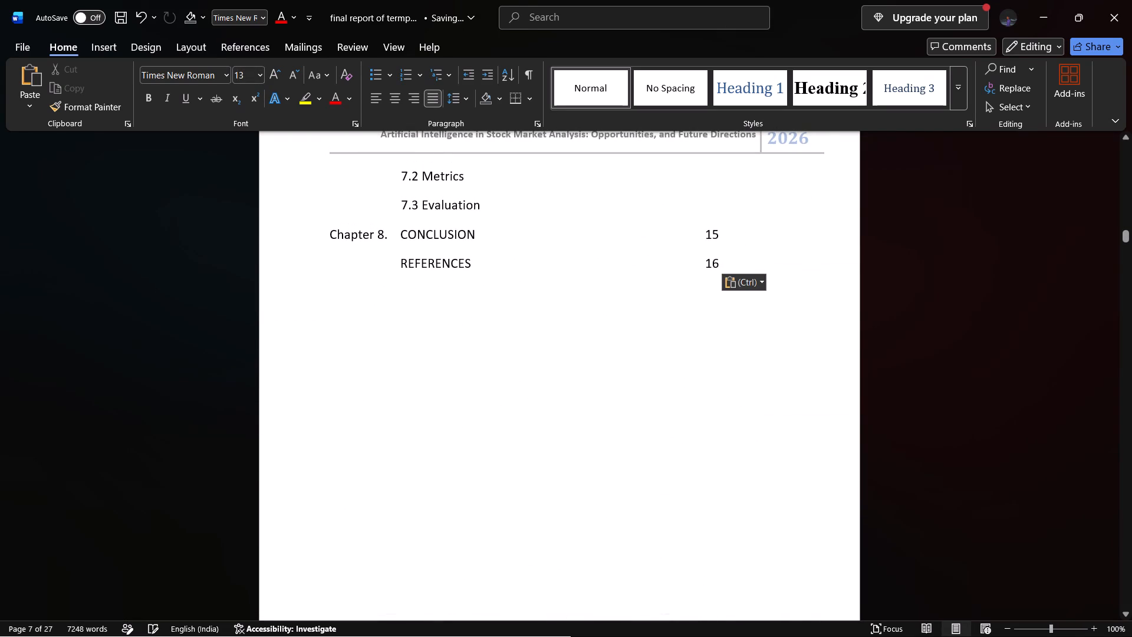
{"action": "key", "text": "ctrl+s"}
{"action": "key", "text": "ctrl+s"}
{"action": "key", "text": "ctrl+s"}
{"action": "key", "text": "ctrl+s"}
{"action": "key", "text": "ctrl+s"}
{"action": "scroll", "coordinate": [469, 300], "scroll_direction": "up", "scroll_amount": 6}
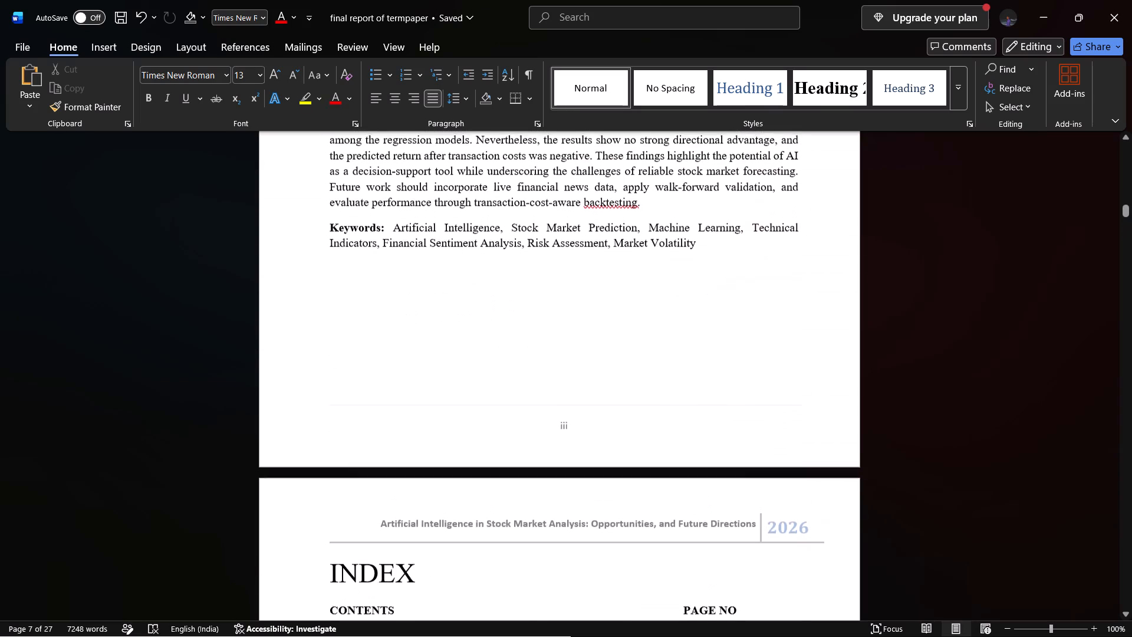
Review the final report's cover, certificate, acknowledgement and abstract pages side by side at 80% zoom.
{"action": "scroll", "coordinate": [469, 300], "scroll_direction": "up", "scroll_amount": 8}
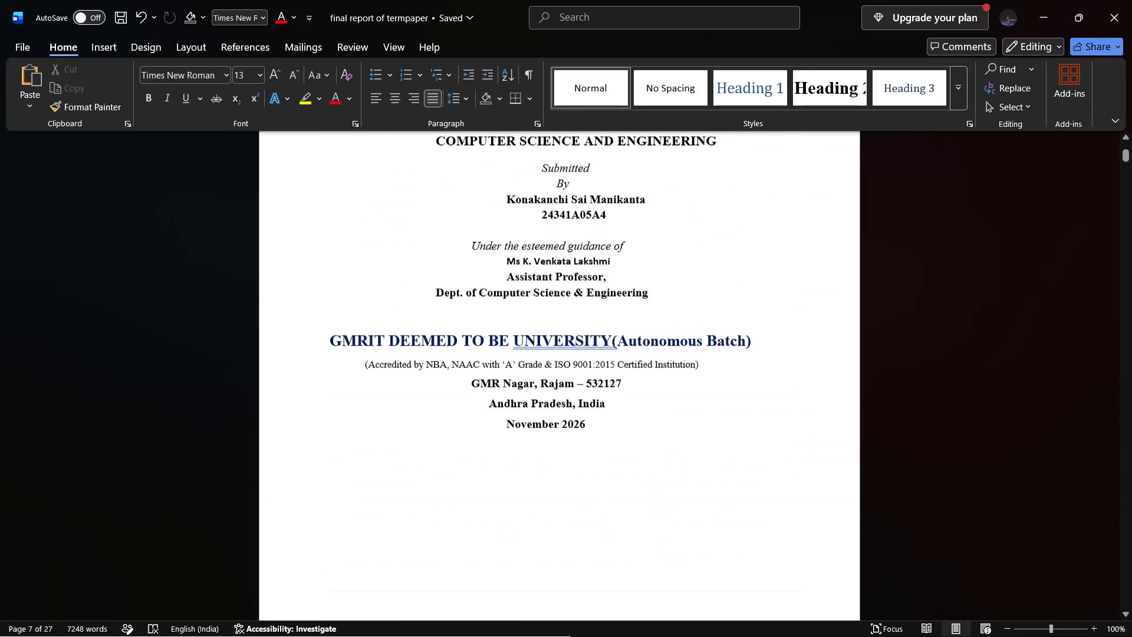
{"action": "scroll", "coordinate": [469, 300], "scroll_direction": "up", "scroll_amount": 2}
{"action": "double_click", "coordinate": [700, 464]}
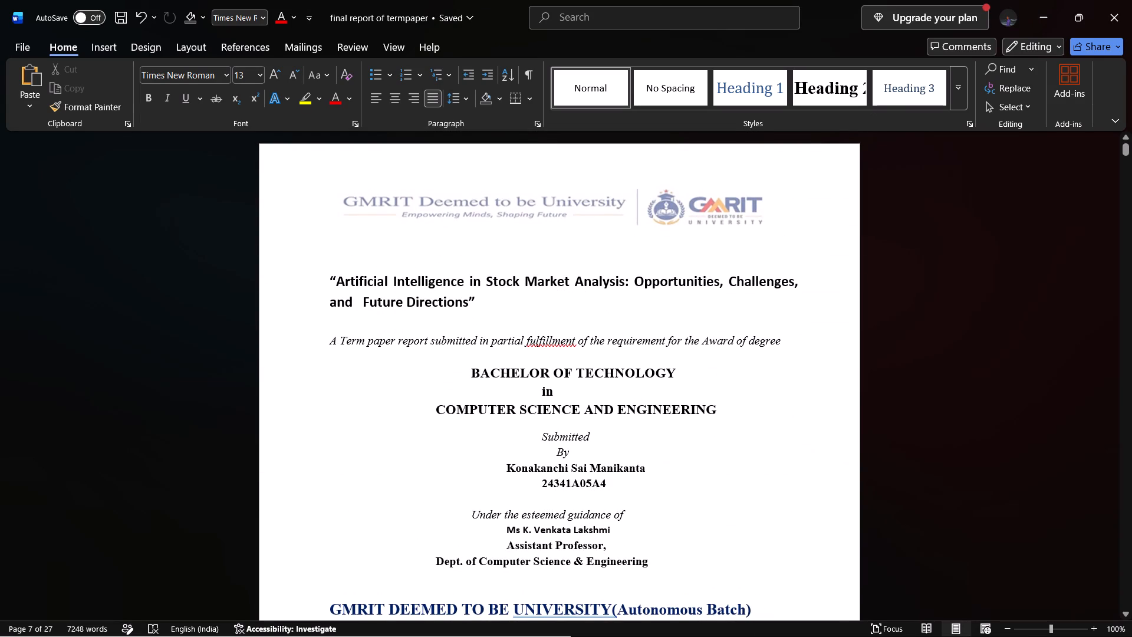
{"action": "scroll", "coordinate": [700, 464], "scroll_direction": "down", "scroll_amount": 13, "text": "ctrl"}
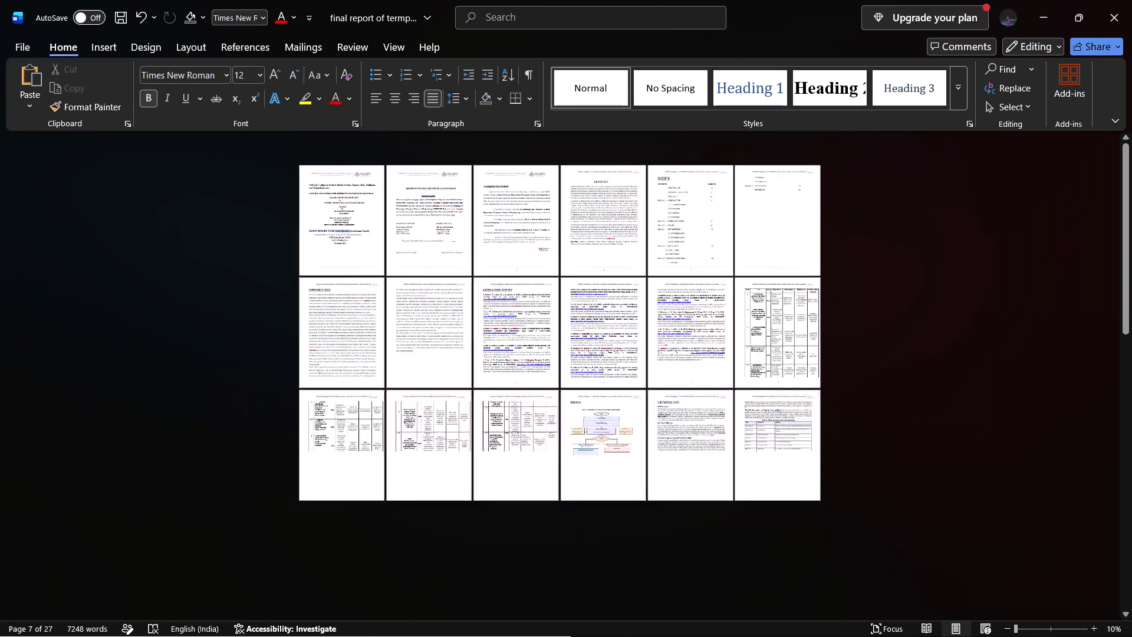
{"action": "scroll", "coordinate": [700, 464], "scroll_direction": "down", "scroll_amount": 1, "text": "ctrl"}
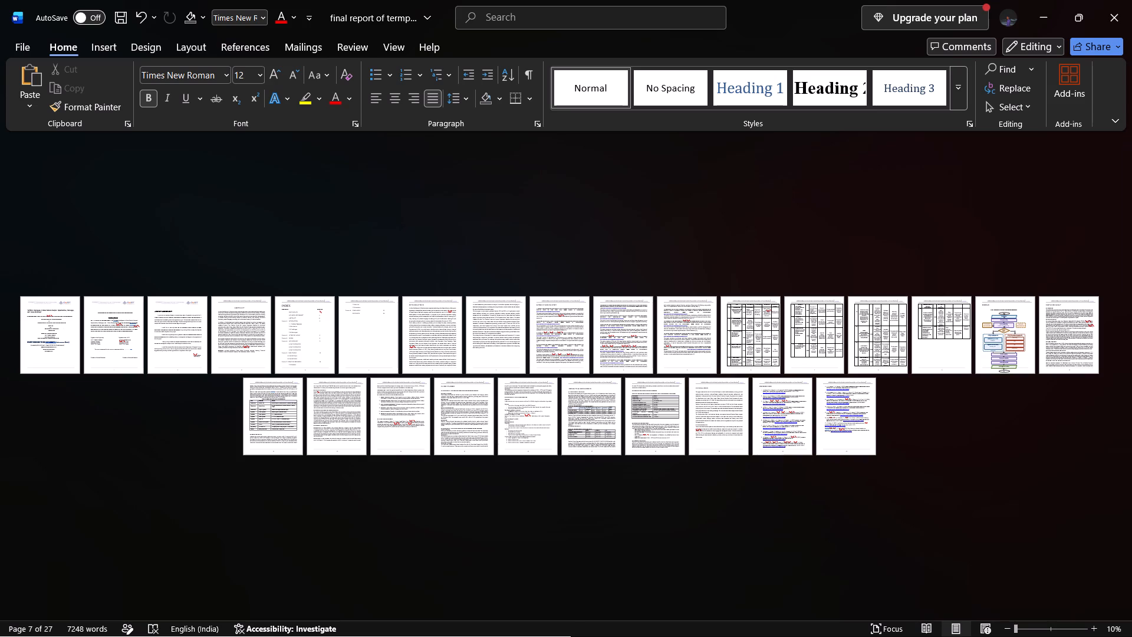
{"action": "scroll", "coordinate": [30, 321], "scroll_direction": "up", "scroll_amount": 7, "text": "ctrl"}
{"action": "scroll", "coordinate": [30, 321], "scroll_direction": "right", "scroll_amount": 3}
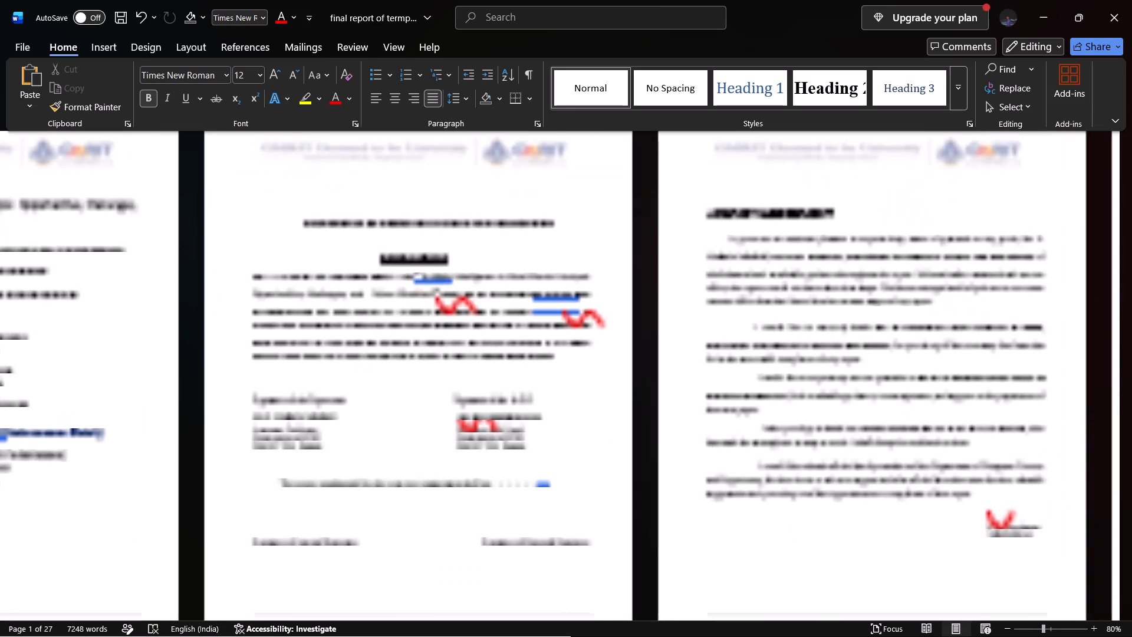
{"action": "scroll", "coordinate": [200, 363], "scroll_direction": "up", "scroll_amount": 1}
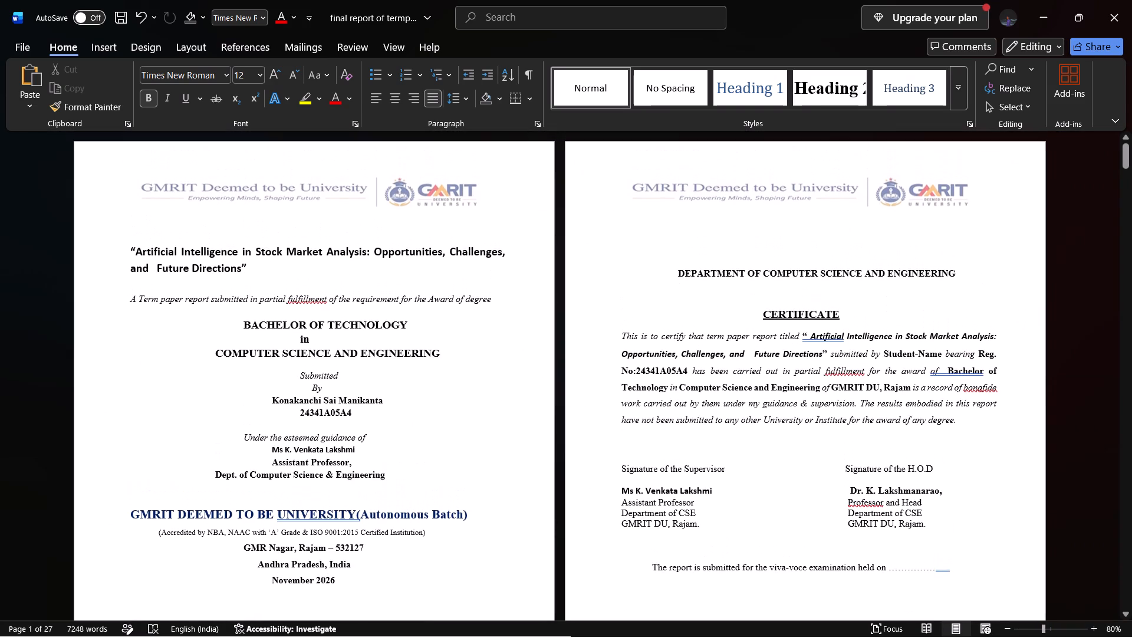
{"action": "scroll", "coordinate": [340, 333], "scroll_direction": "down", "scroll_amount": 1}
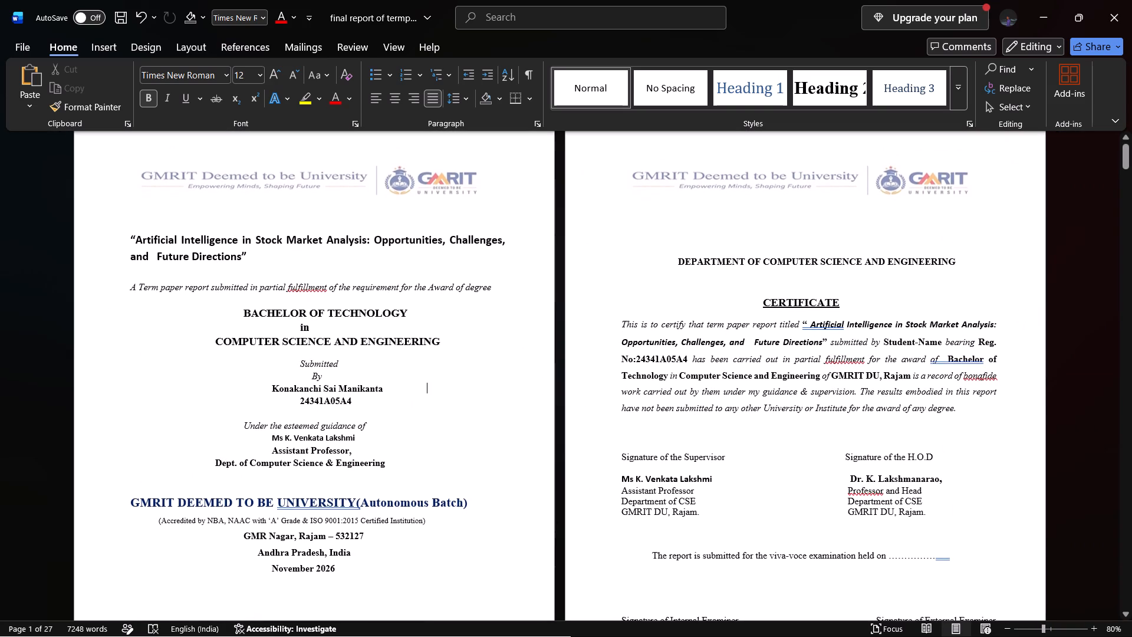
{"action": "scroll", "coordinate": [339, 352], "scroll_direction": "down", "scroll_amount": 2}
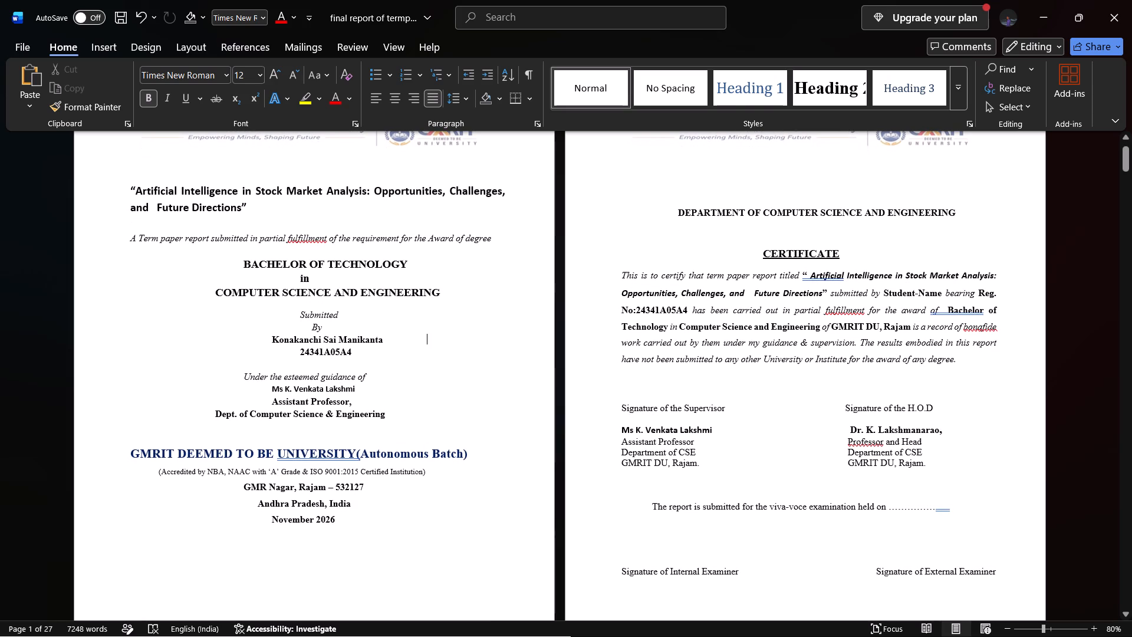
{"action": "scroll", "coordinate": [335, 372], "scroll_direction": "down", "scroll_amount": 1}
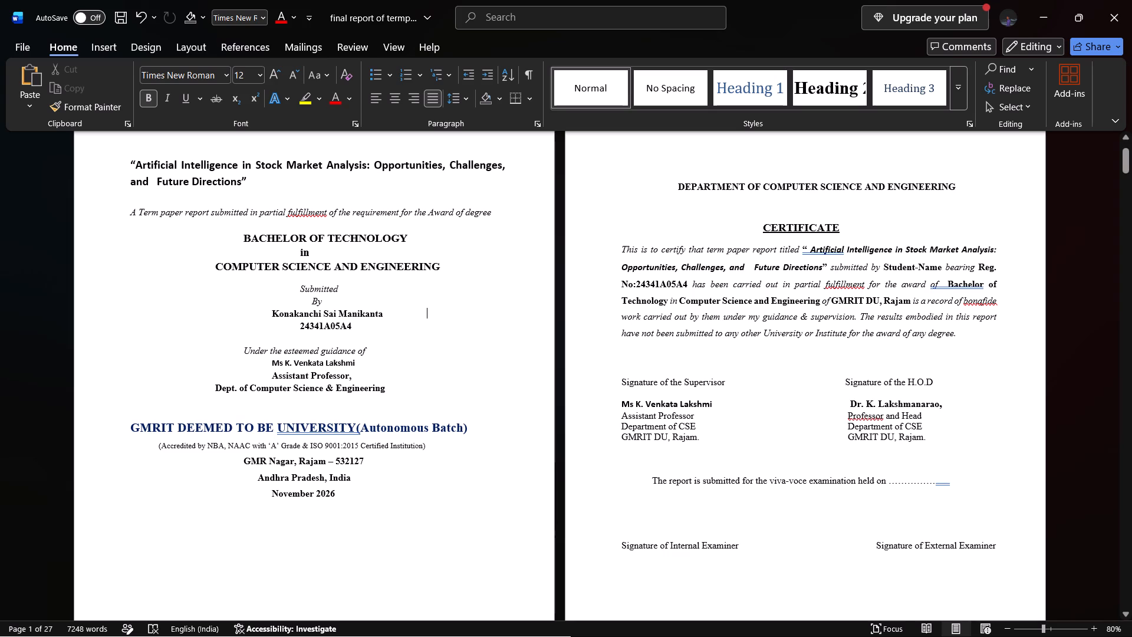
{"action": "scroll", "coordinate": [347, 490], "scroll_direction": "down", "scroll_amount": 1}
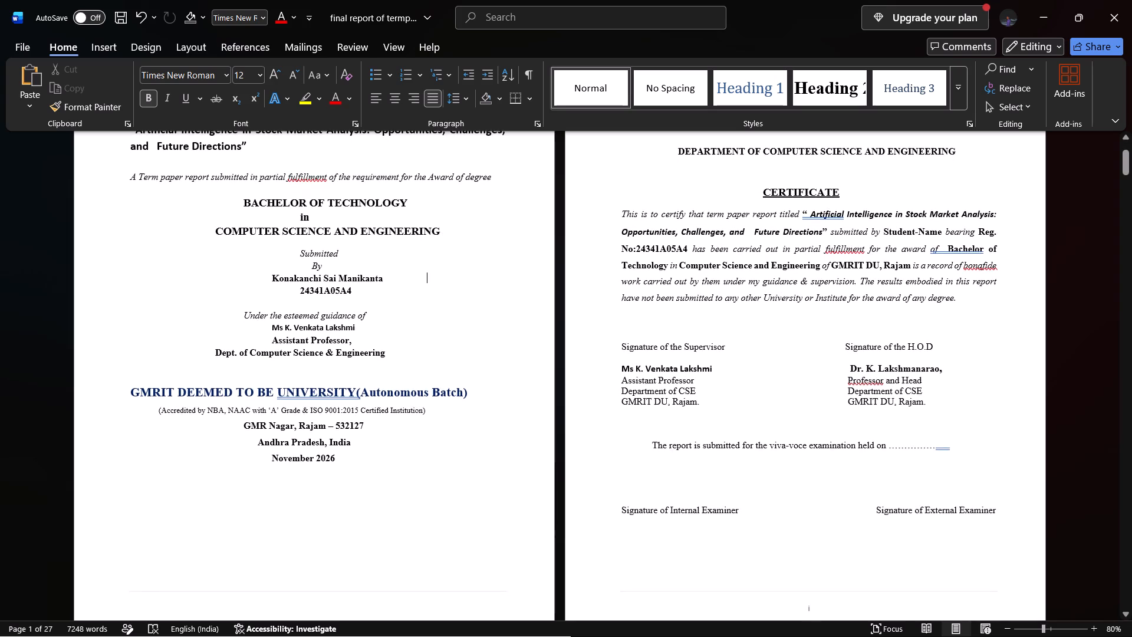
{"action": "scroll", "coordinate": [782, 353], "scroll_direction": "up", "scroll_amount": 1}
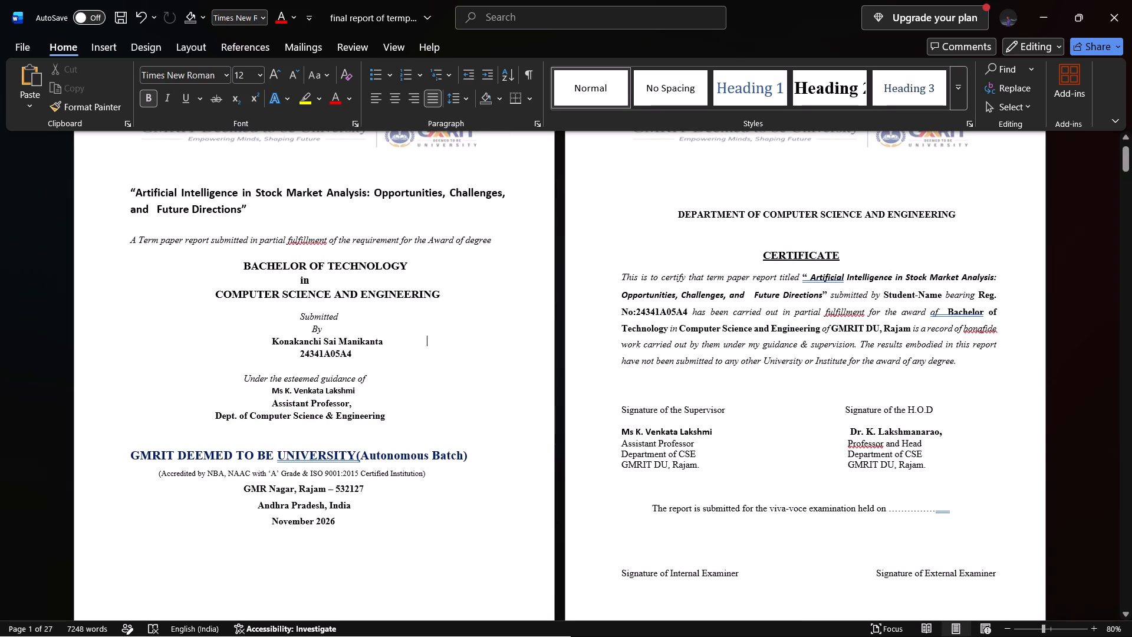
{"action": "scroll", "coordinate": [867, 308], "scroll_direction": "down", "scroll_amount": 1}
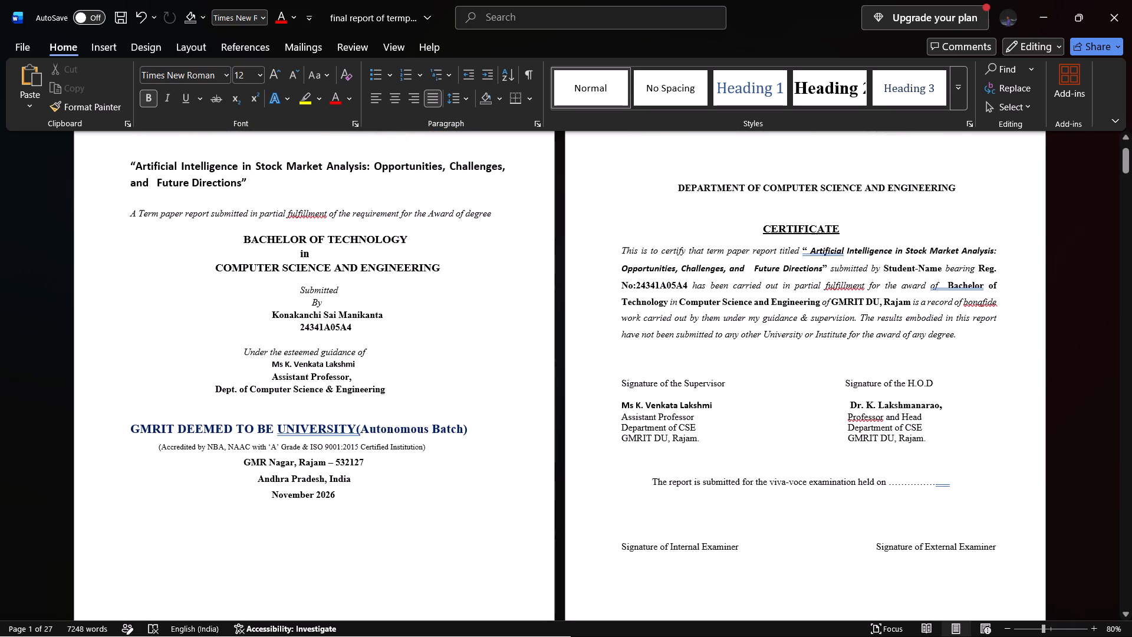
{"action": "scroll", "coordinate": [867, 308], "scroll_direction": "down", "scroll_amount": 1}
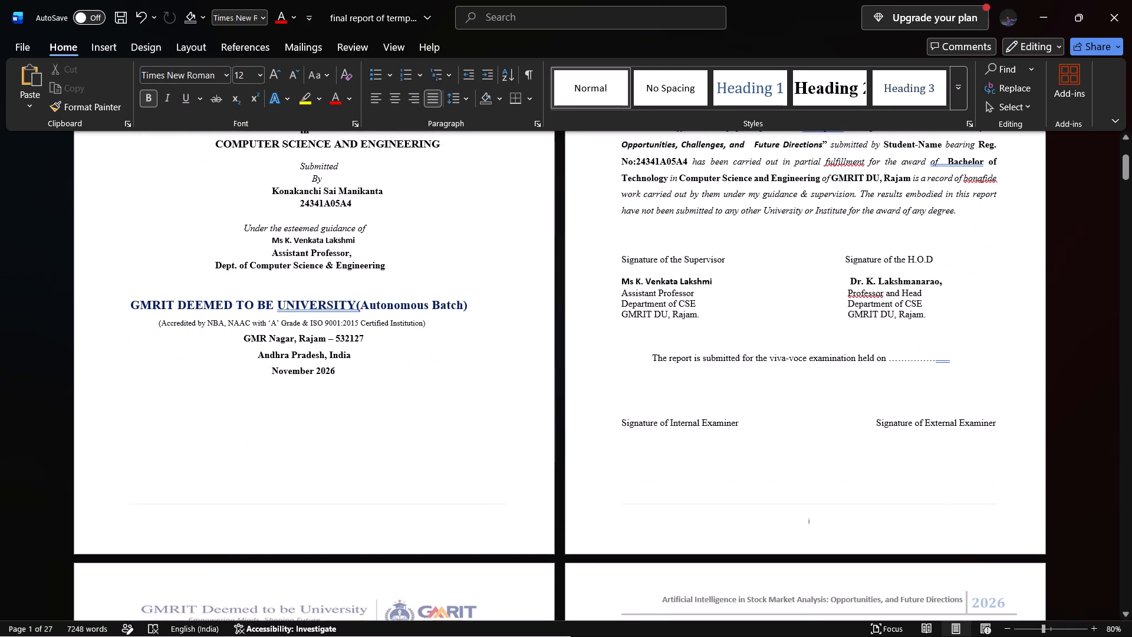
{"action": "scroll", "coordinate": [822, 326], "scroll_direction": "down", "scroll_amount": 1}
{"action": "scroll", "coordinate": [737, 359], "scroll_direction": "down", "scroll_amount": 1}
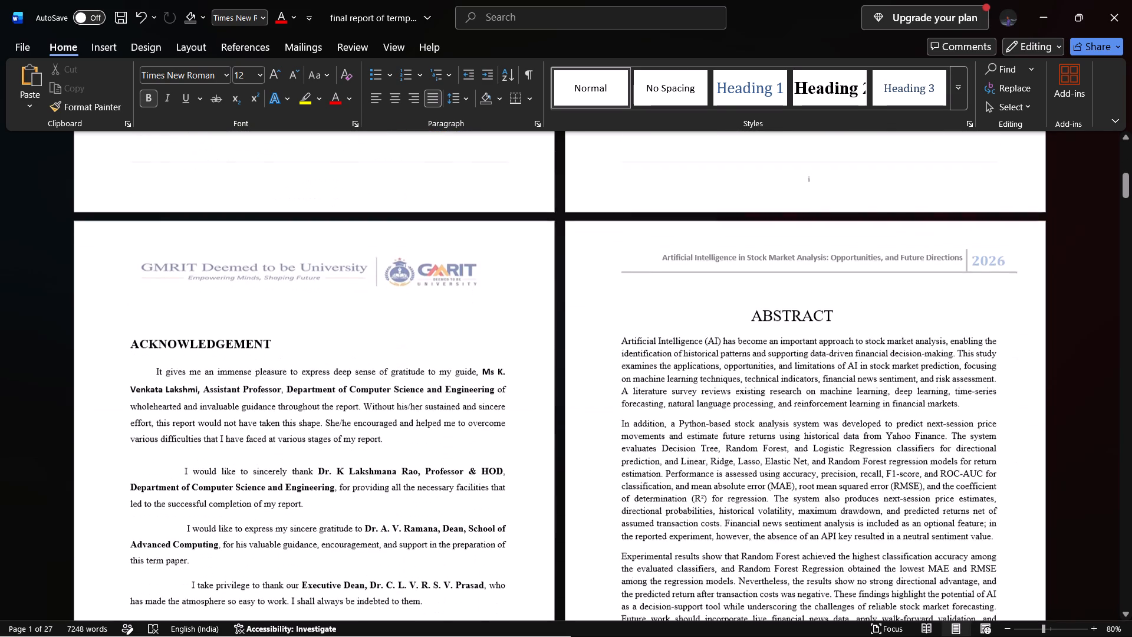
{"action": "scroll", "coordinate": [509, 457], "scroll_direction": "down", "scroll_amount": 1}
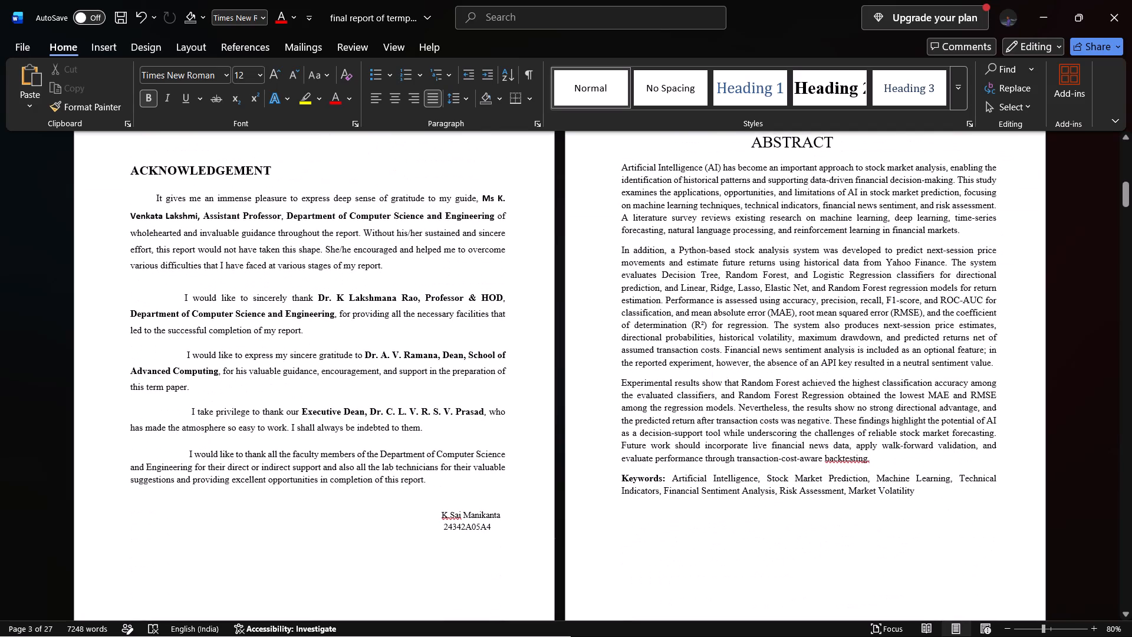
{"action": "scroll", "coordinate": [517, 481], "scroll_direction": "down", "scroll_amount": 1}
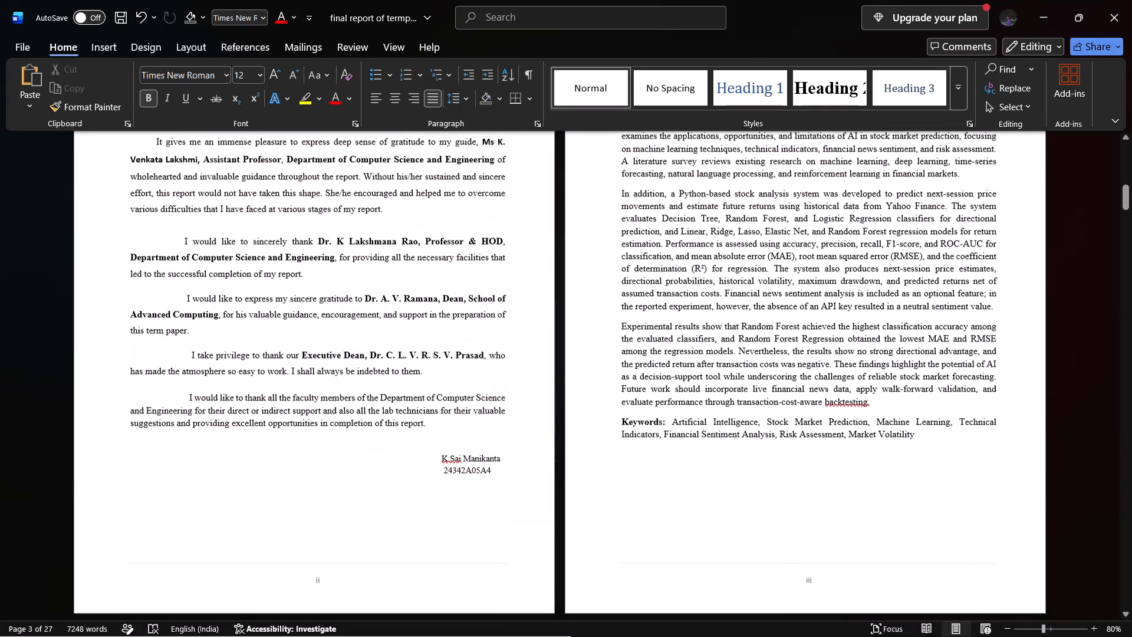
Examine the pasted index over its two pages, checking chapter entries, subentries and page numbers from CERTIFICATE through REFERENCES.
{"action": "scroll", "coordinate": [491, 473], "scroll_direction": "down", "scroll_amount": 2}
{"action": "scroll", "coordinate": [433, 469], "scroll_direction": "down", "scroll_amount": 1}
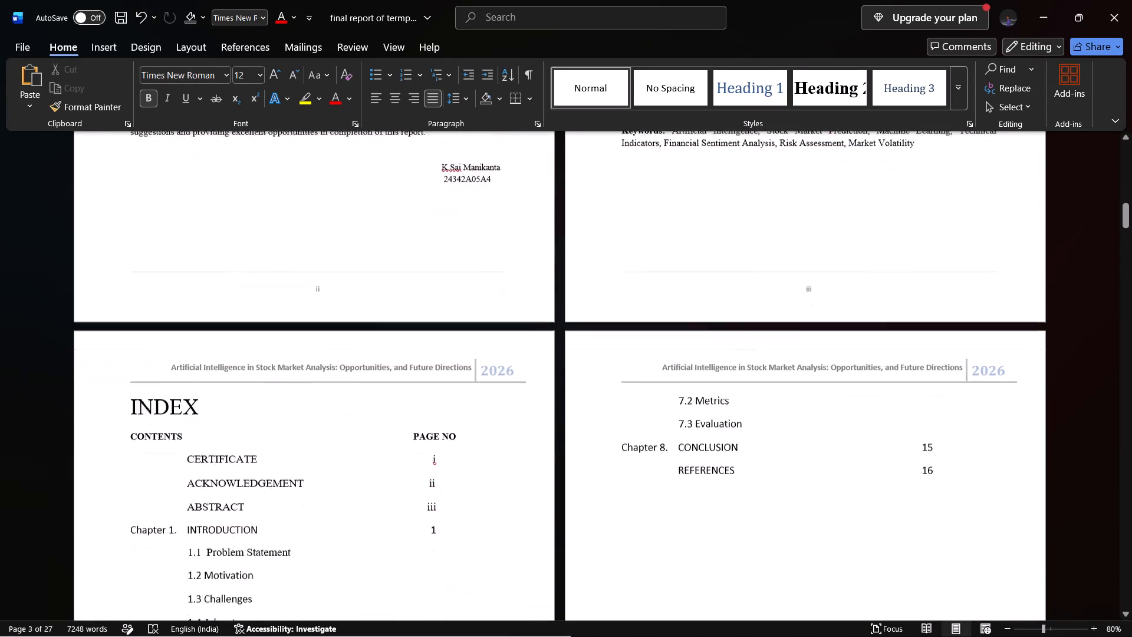
{"action": "scroll", "coordinate": [433, 469], "scroll_direction": "down", "scroll_amount": 2}
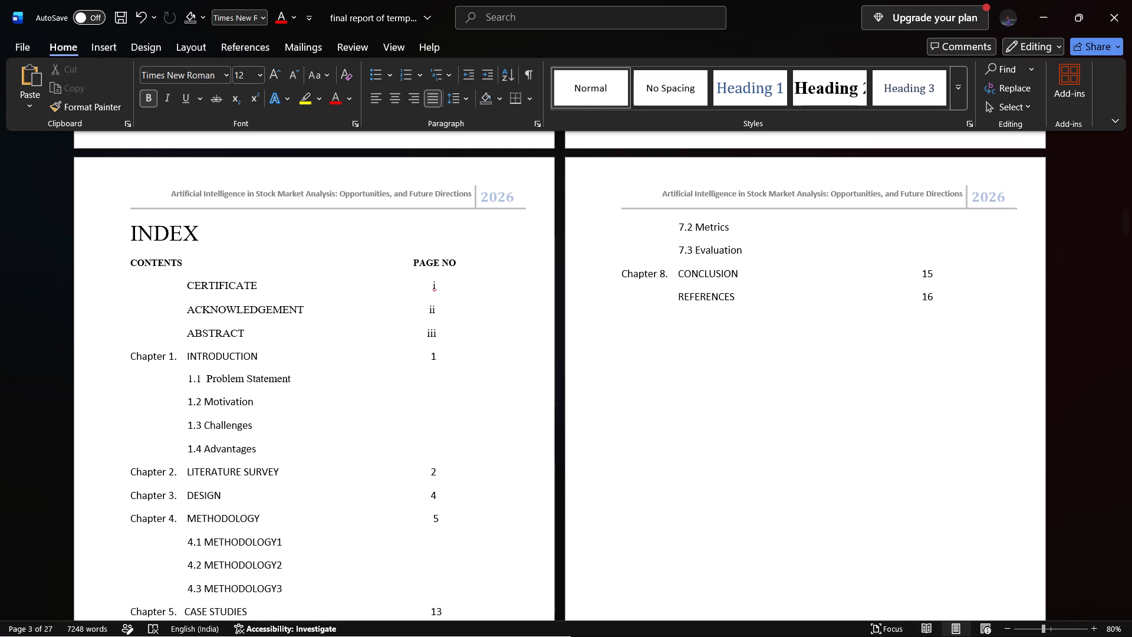
{"action": "scroll", "coordinate": [433, 469], "scroll_direction": "down", "scroll_amount": 1}
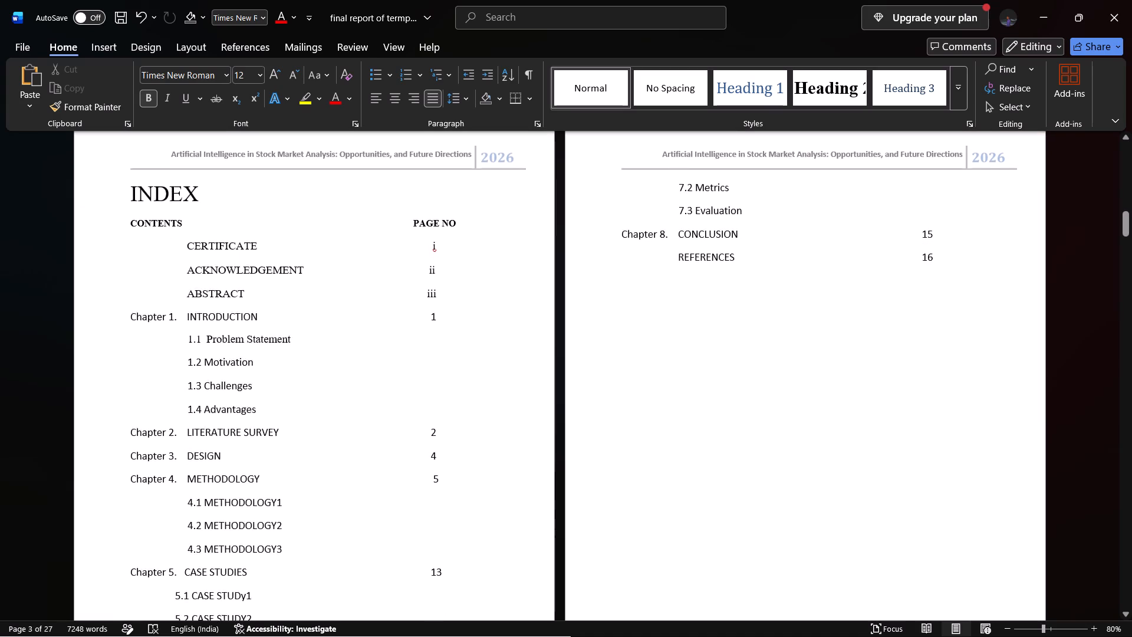
{"action": "scroll", "coordinate": [371, 408], "scroll_direction": "down", "scroll_amount": 2}
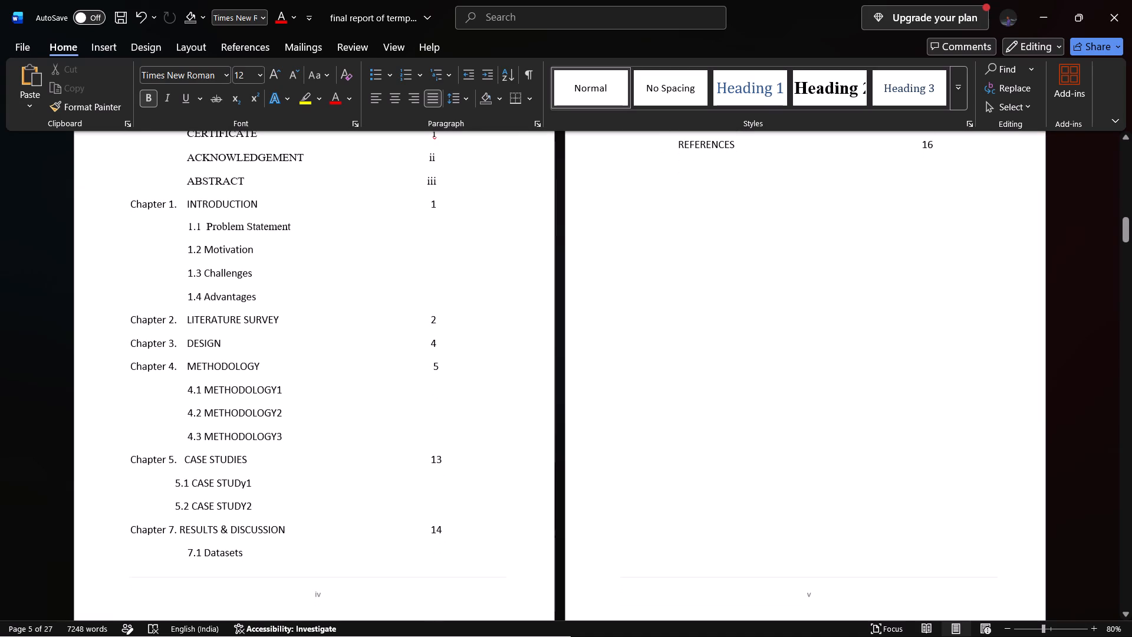
{"action": "scroll", "coordinate": [371, 408], "scroll_direction": "down", "scroll_amount": 1}
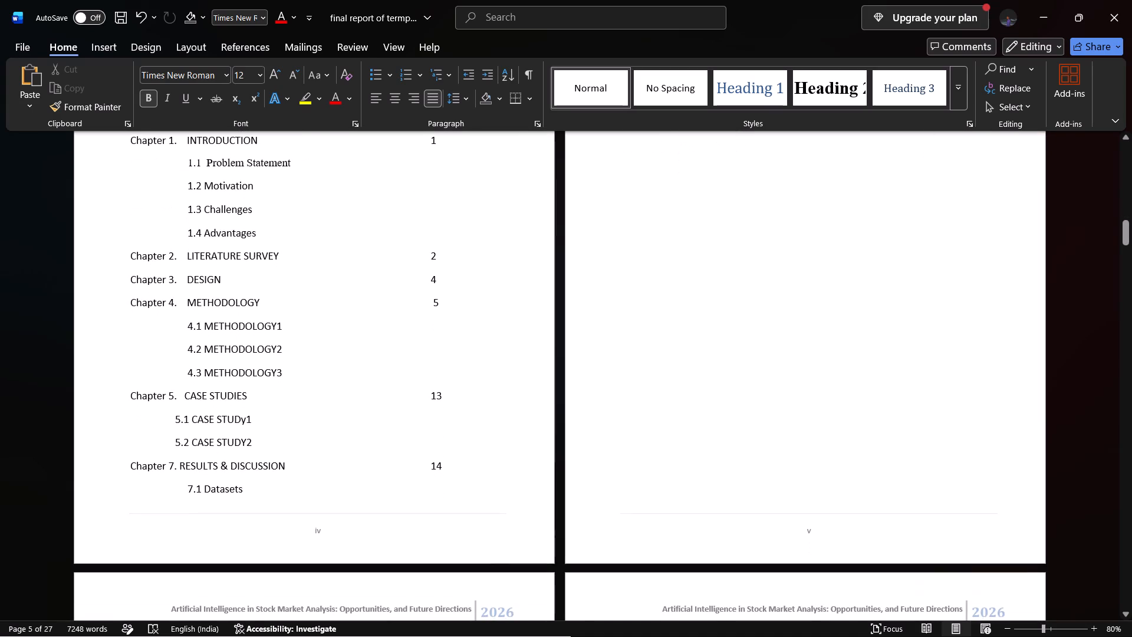
{"action": "scroll", "coordinate": [371, 408], "scroll_direction": "down", "scroll_amount": 1}
{"action": "scroll", "coordinate": [371, 408], "scroll_direction": "up", "scroll_amount": 2}
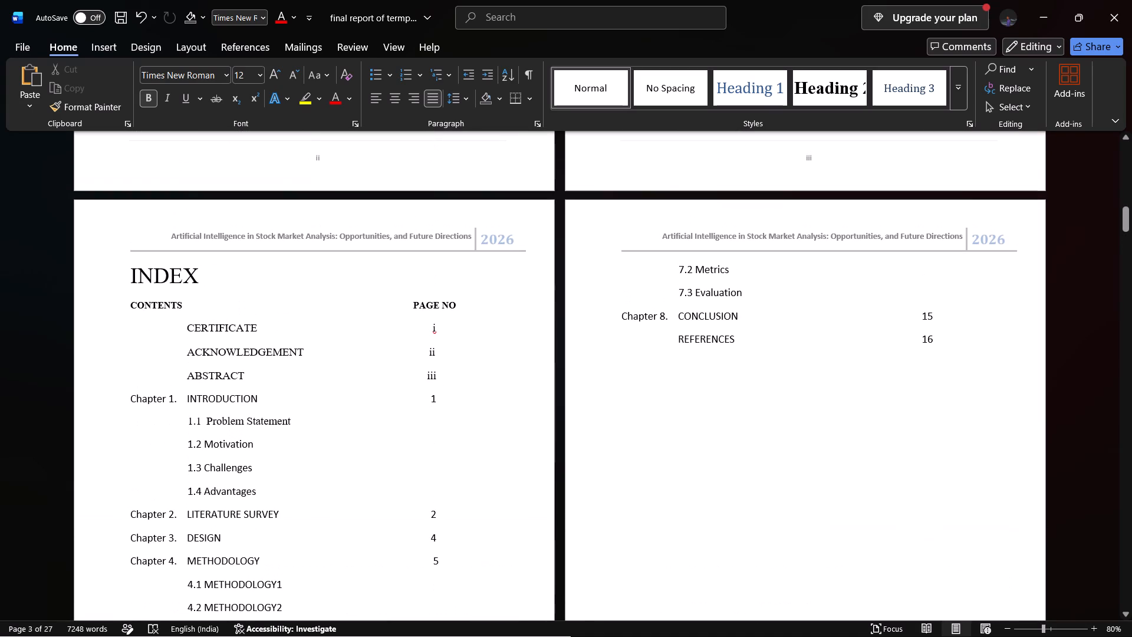
{"action": "scroll", "coordinate": [371, 408], "scroll_direction": "down", "scroll_amount": 1}
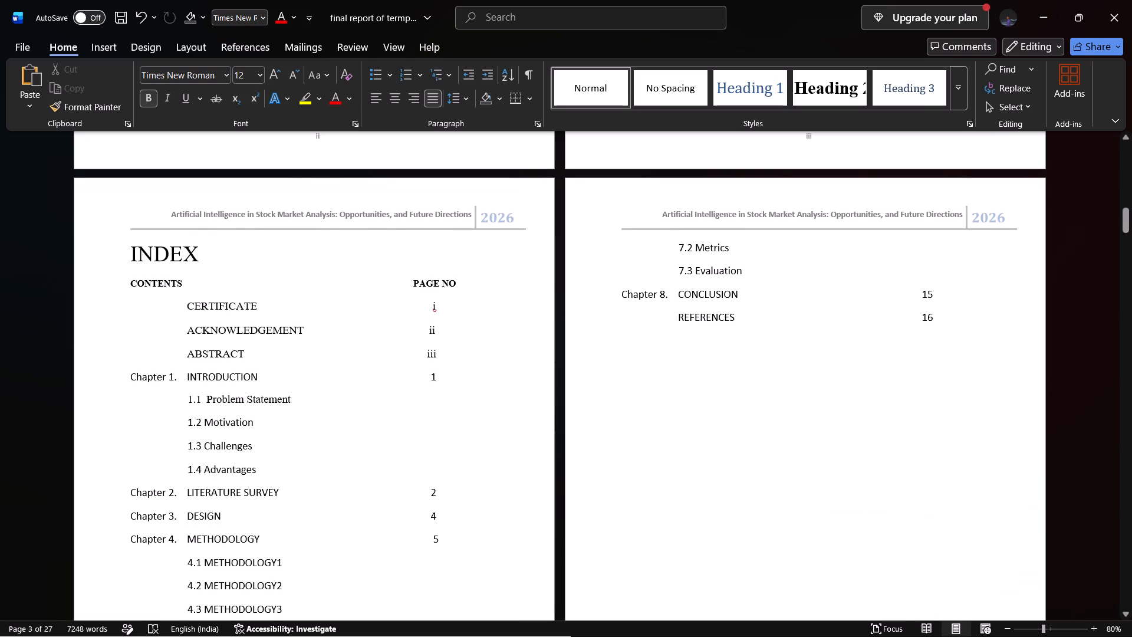
{"action": "scroll", "coordinate": [337, 528], "scroll_direction": "down", "scroll_amount": 1}
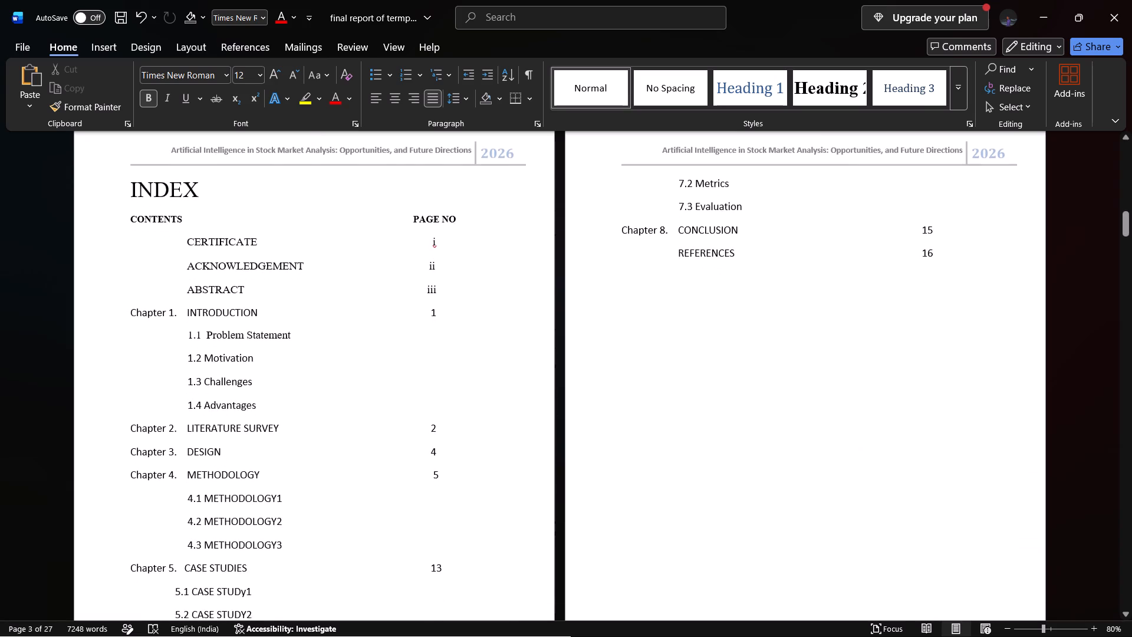
{"action": "scroll", "coordinate": [337, 528], "scroll_direction": "down", "scroll_amount": 2}
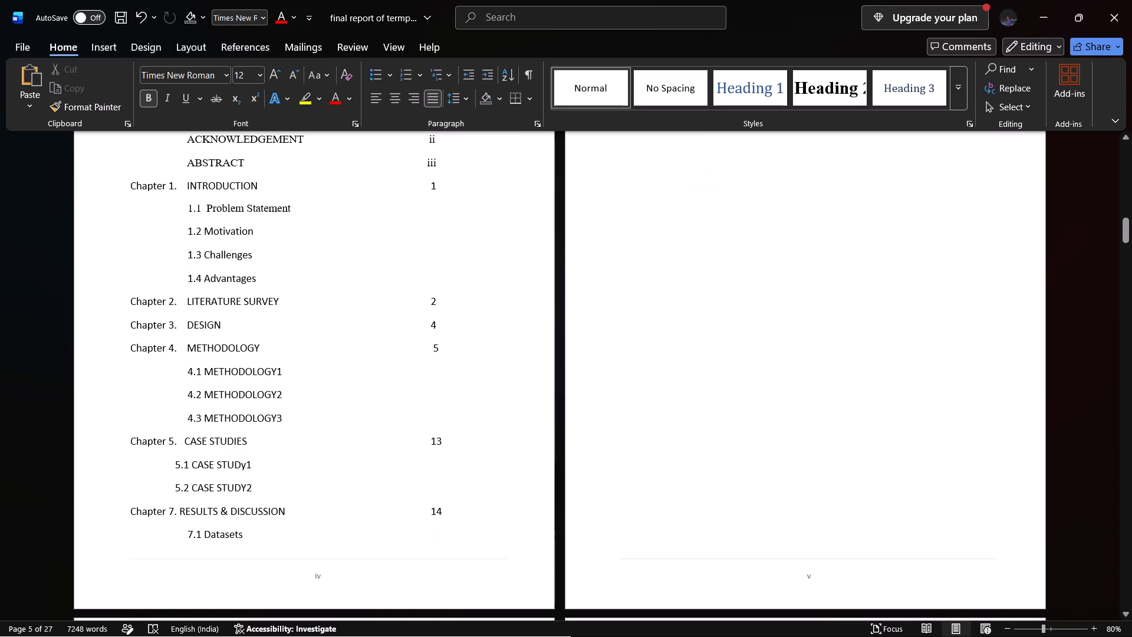
{"action": "scroll", "coordinate": [262, 443], "scroll_direction": "up", "scroll_amount": 1}
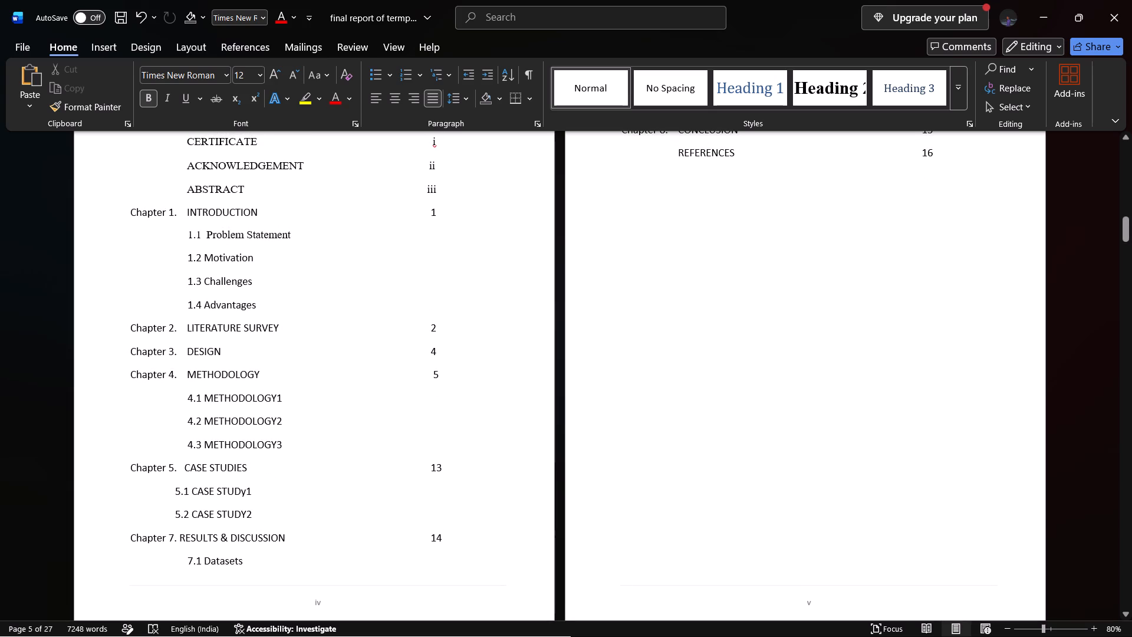
Check the INTRODUCTION pages for the sections that the index lists under Chapter 1.
{"action": "scroll", "coordinate": [279, 431], "scroll_direction": "down", "scroll_amount": 5}
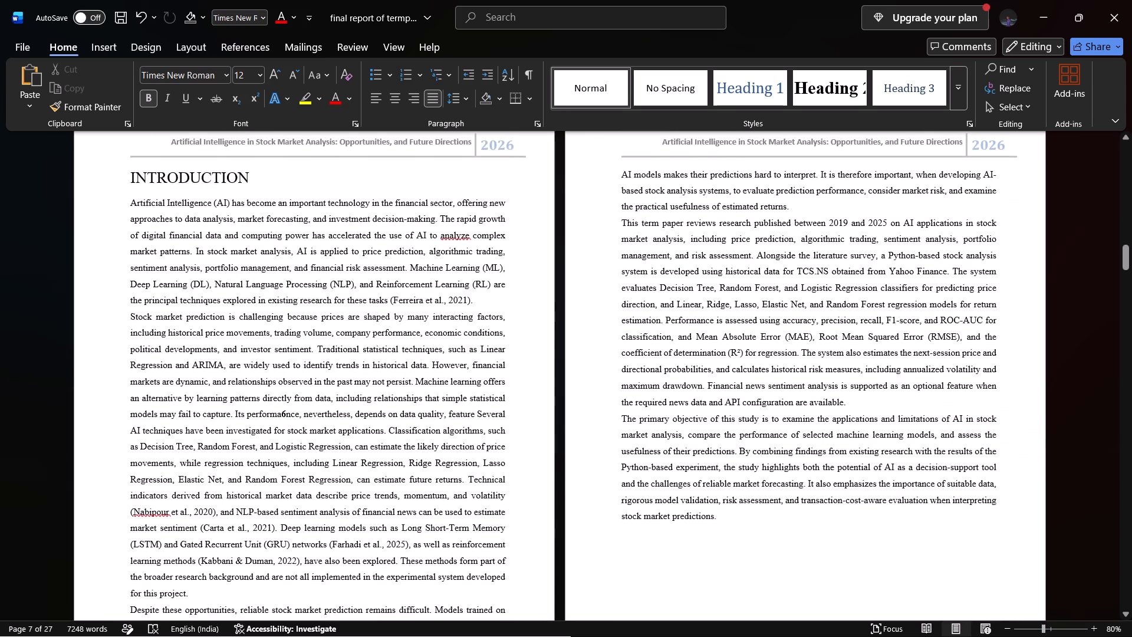
{"action": "scroll", "coordinate": [279, 431], "scroll_direction": "down", "scroll_amount": 1}
{"action": "scroll", "coordinate": [279, 431], "scroll_direction": "up", "scroll_amount": 3}
{"action": "scroll", "coordinate": [279, 431], "scroll_direction": "down", "scroll_amount": 1}
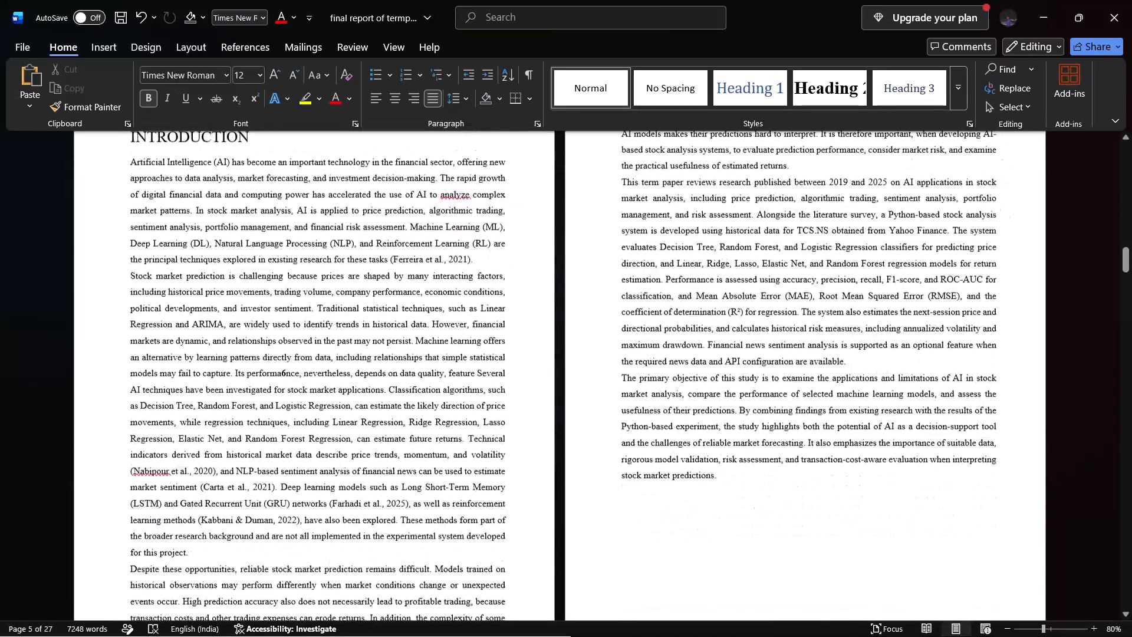
{"action": "scroll", "coordinate": [279, 431], "scroll_direction": "up", "scroll_amount": 4}
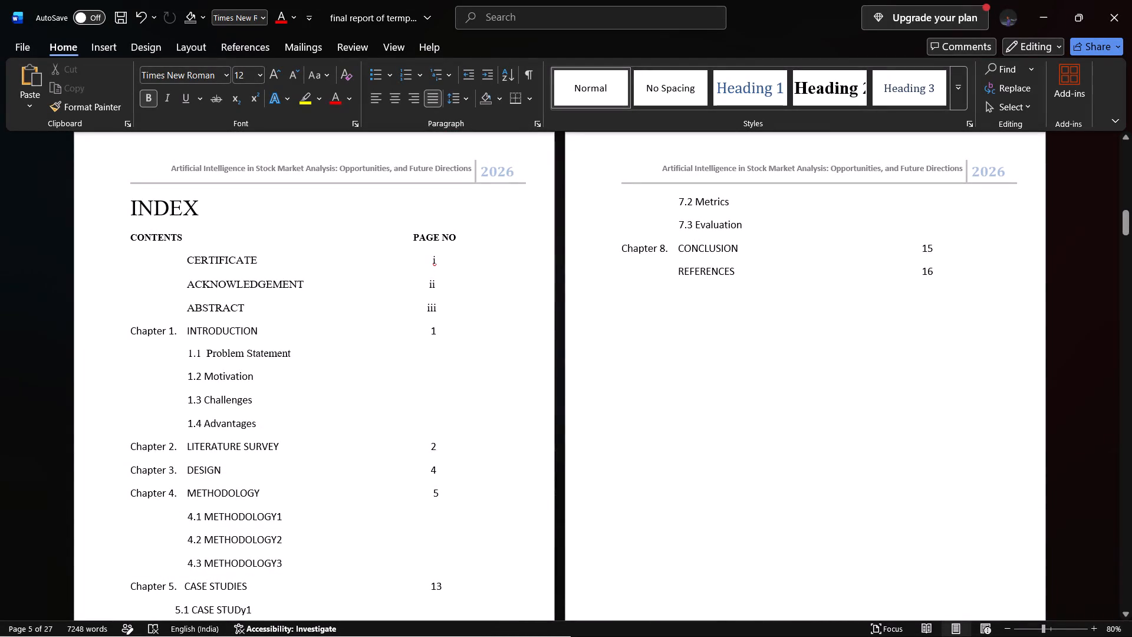
Place the text cursor at the end of the 1.4 Advantages entry under Chapter 1 in the index.
{"action": "left_click_drag", "start_coordinate": [258, 425], "coordinate": [187, 339]}
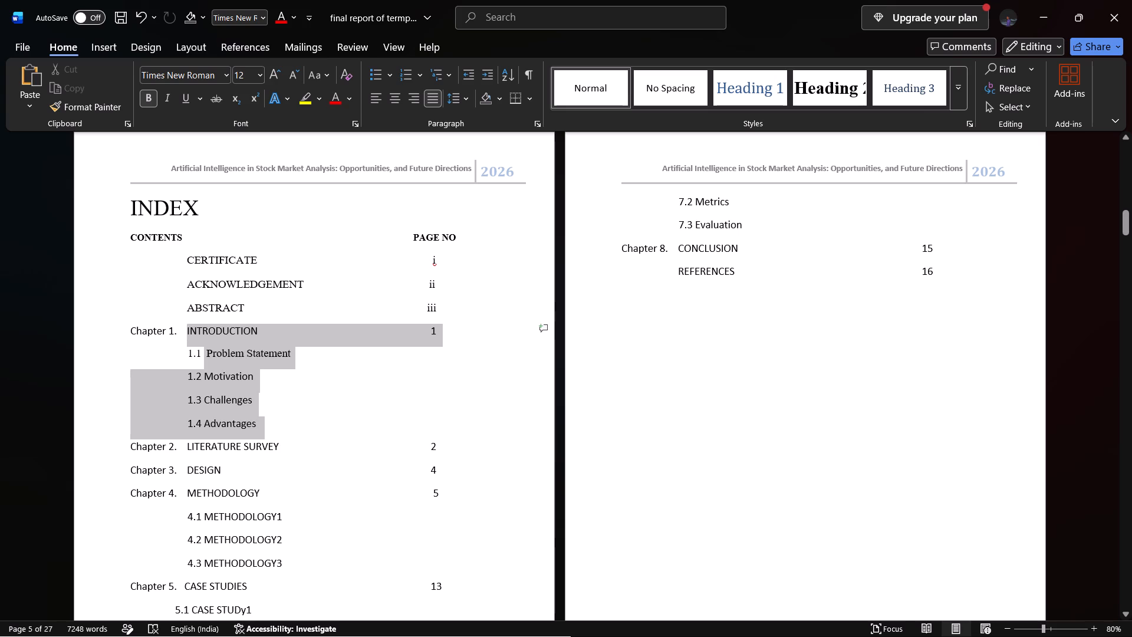
{"action": "left_click_drag", "start_coordinate": [187, 339], "coordinate": [268, 431]}
{"action": "left_click", "coordinate": [268, 431]}
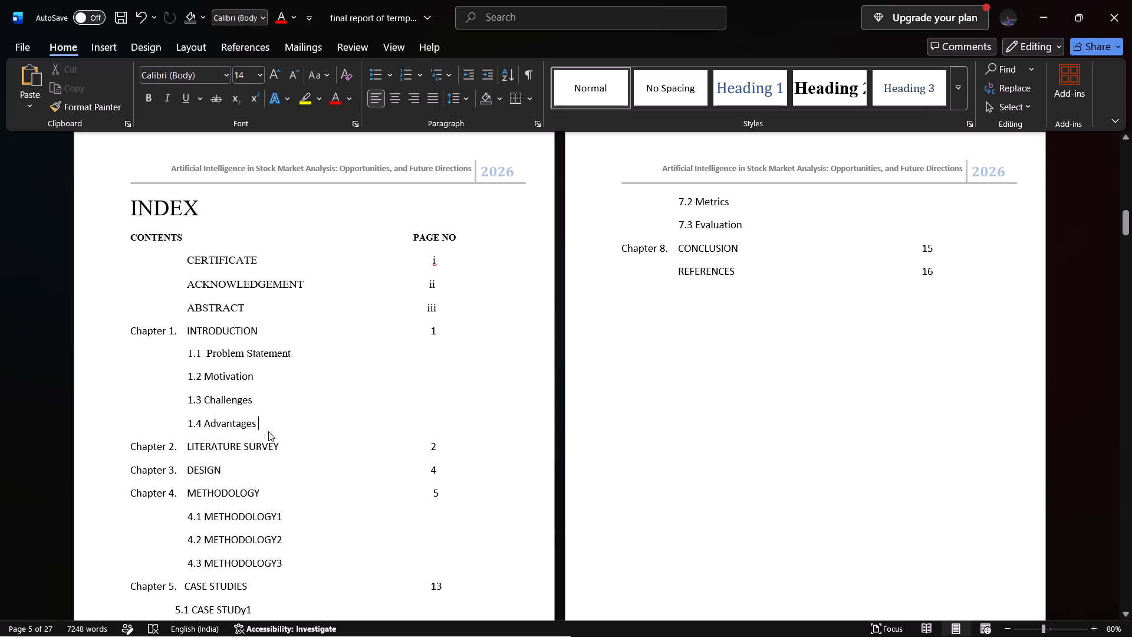
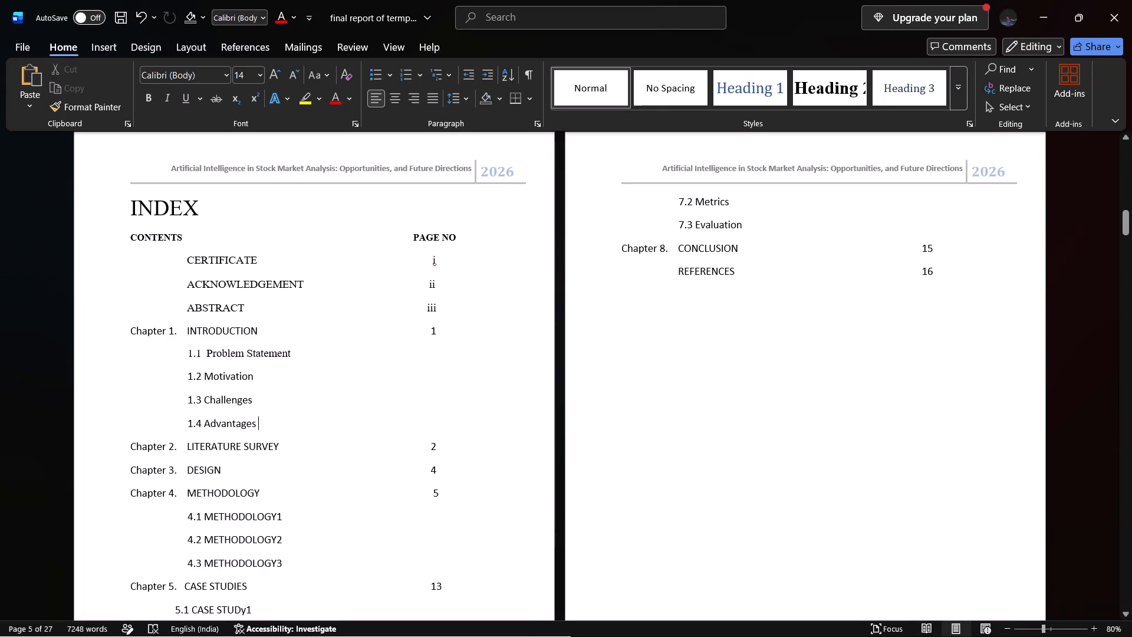
Look over the acknowledgement and abstract, and check on which pages the LITERATURE SURVEY chapter and its papers appear.
{"action": "scroll", "coordinate": [258, 429], "scroll_direction": "up", "scroll_amount": 3}
{"action": "scroll", "coordinate": [258, 429], "scroll_direction": "down", "scroll_amount": 1}
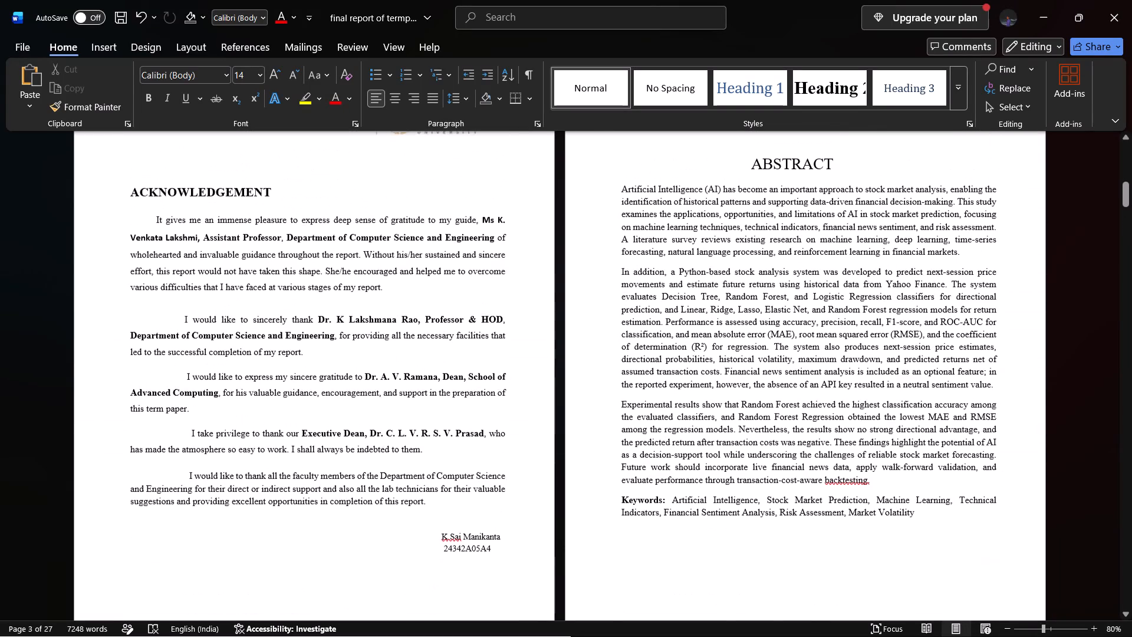
{"action": "scroll", "coordinate": [258, 429], "scroll_direction": "down", "scroll_amount": 8}
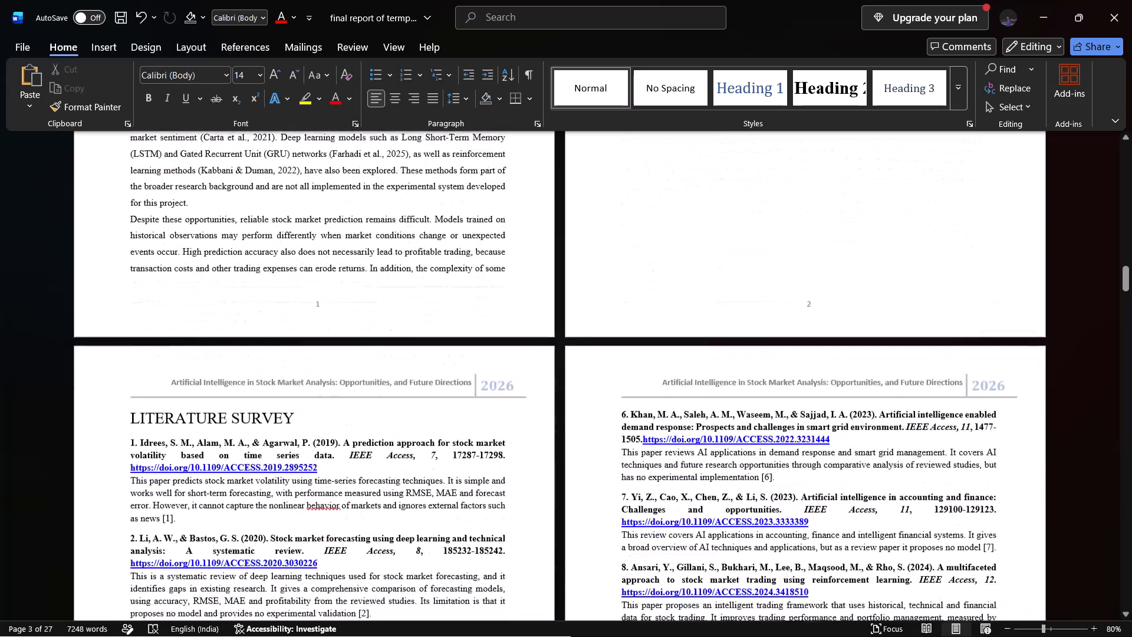
{"action": "scroll", "coordinate": [258, 429], "scroll_direction": "down", "scroll_amount": 3}
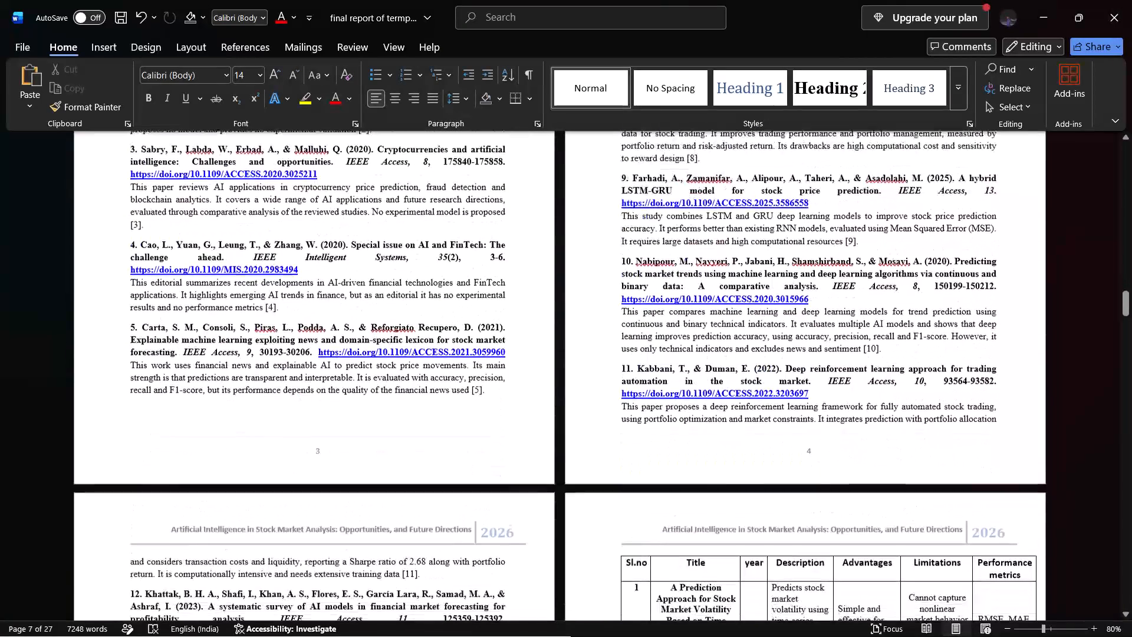
{"action": "scroll", "coordinate": [254, 383], "scroll_direction": "up", "scroll_amount": 1}
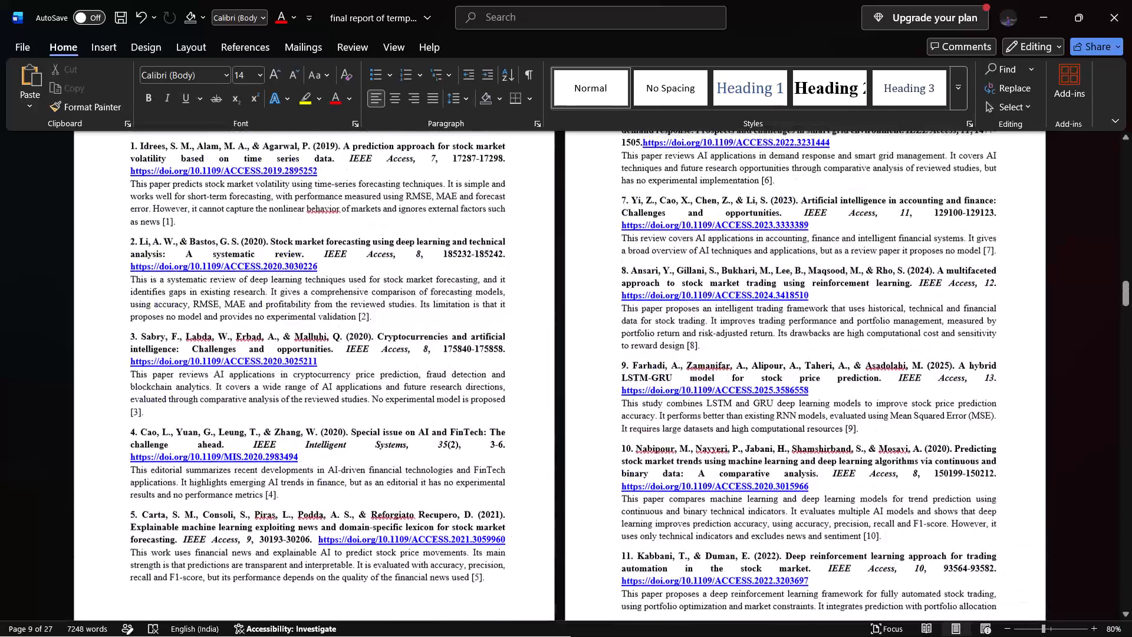
{"action": "scroll", "coordinate": [254, 383], "scroll_direction": "up", "scroll_amount": 1}
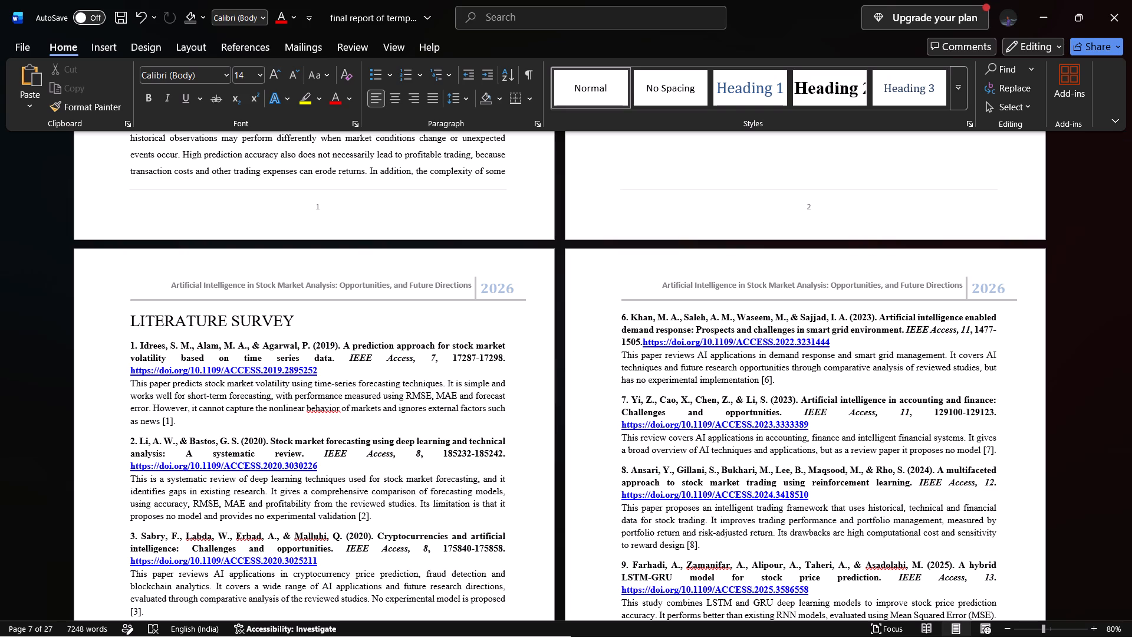
{"action": "scroll", "coordinate": [323, 373], "scroll_direction": "down", "scroll_amount": 1}
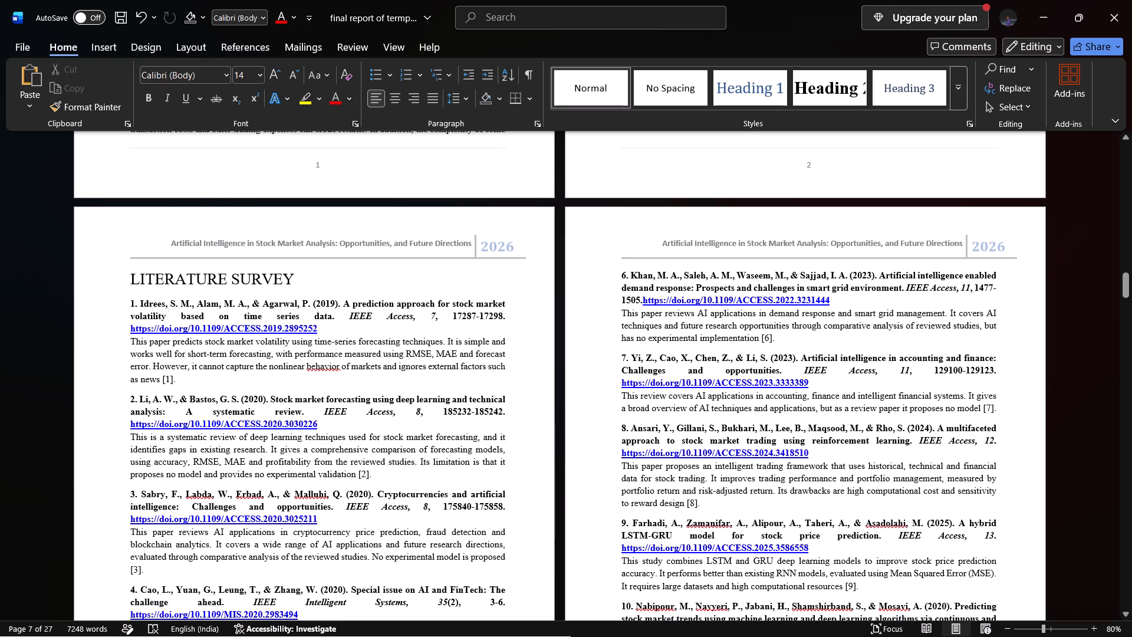
{"action": "scroll", "coordinate": [323, 373], "scroll_direction": "down", "scroll_amount": 1}
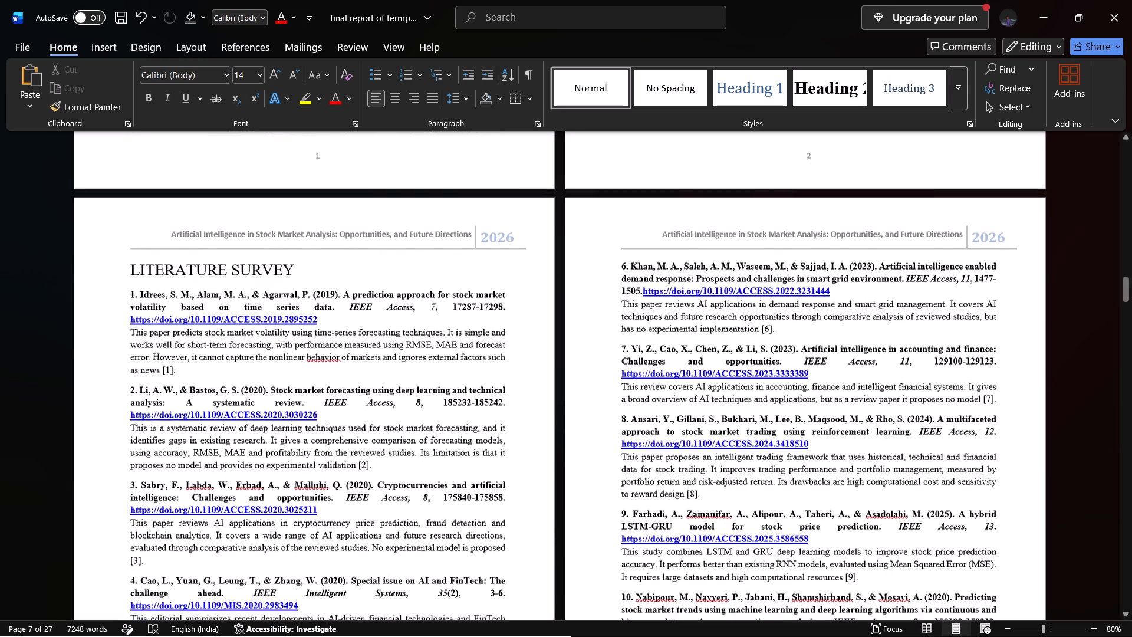
{"action": "scroll", "coordinate": [323, 373], "scroll_direction": "down", "scroll_amount": 3}
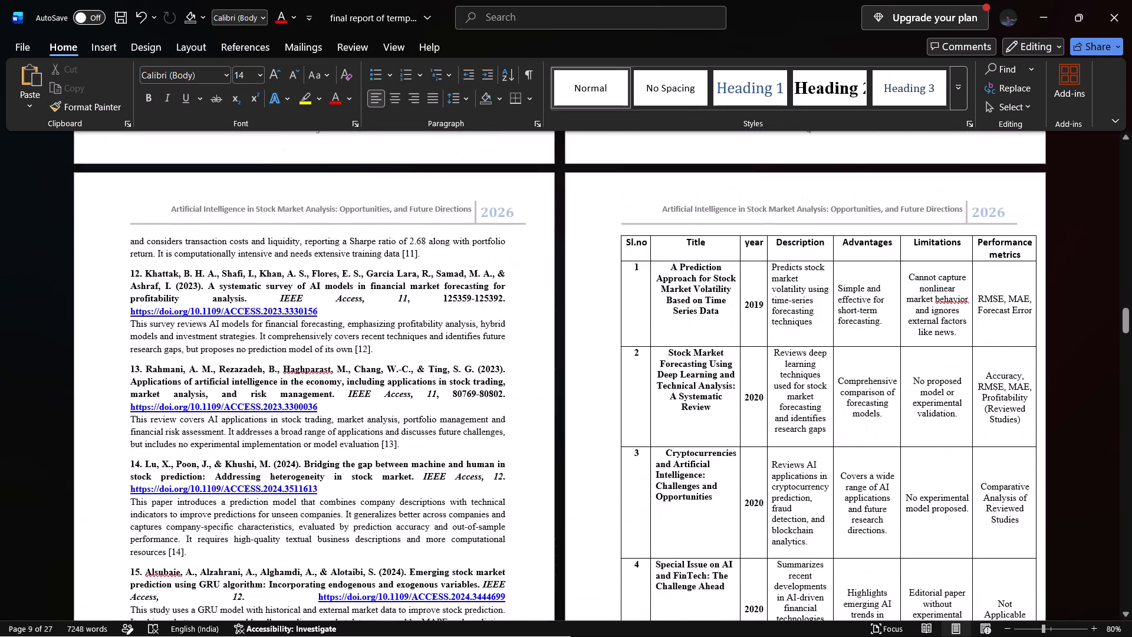
Skim the report from the methodology through the case studies and RESULTS & DISCUSSION, and return to the cover page.
{"action": "scroll", "coordinate": [356, 363], "scroll_direction": "down", "scroll_amount": 7}
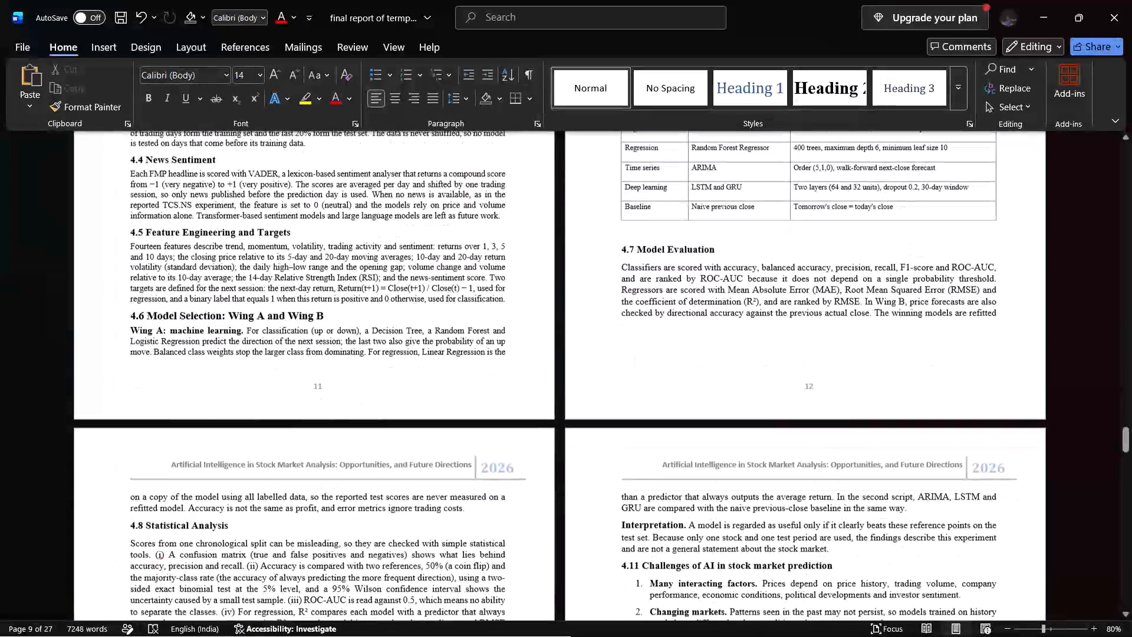
{"action": "scroll", "coordinate": [356, 363], "scroll_direction": "up", "scroll_amount": 2}
{"action": "scroll", "coordinate": [356, 363], "scroll_direction": "down", "scroll_amount": 6}
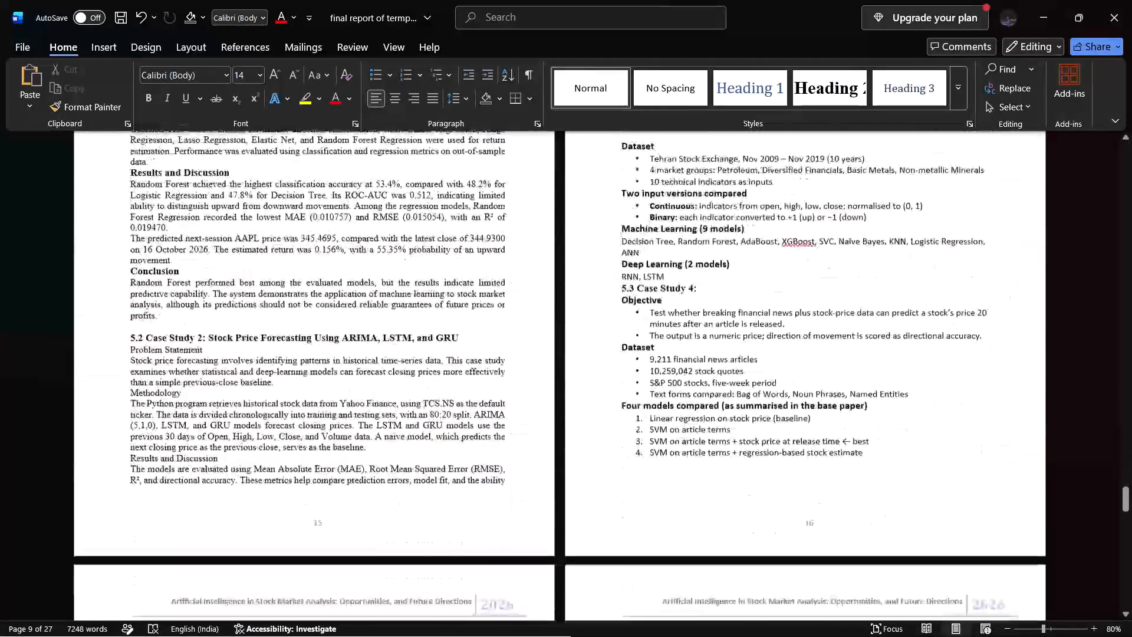
{"action": "scroll", "coordinate": [356, 363], "scroll_direction": "down", "scroll_amount": 4}
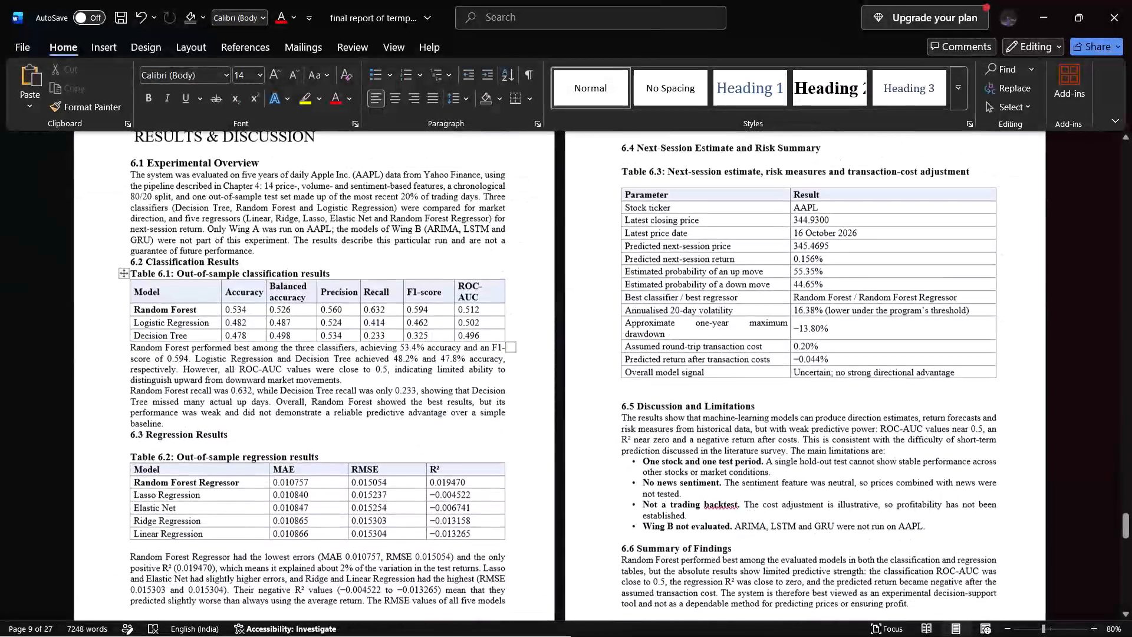
{"action": "scroll", "coordinate": [356, 363], "scroll_direction": "down", "scroll_amount": 3}
{"action": "scroll", "coordinate": [356, 363], "scroll_direction": "up", "scroll_amount": 5}
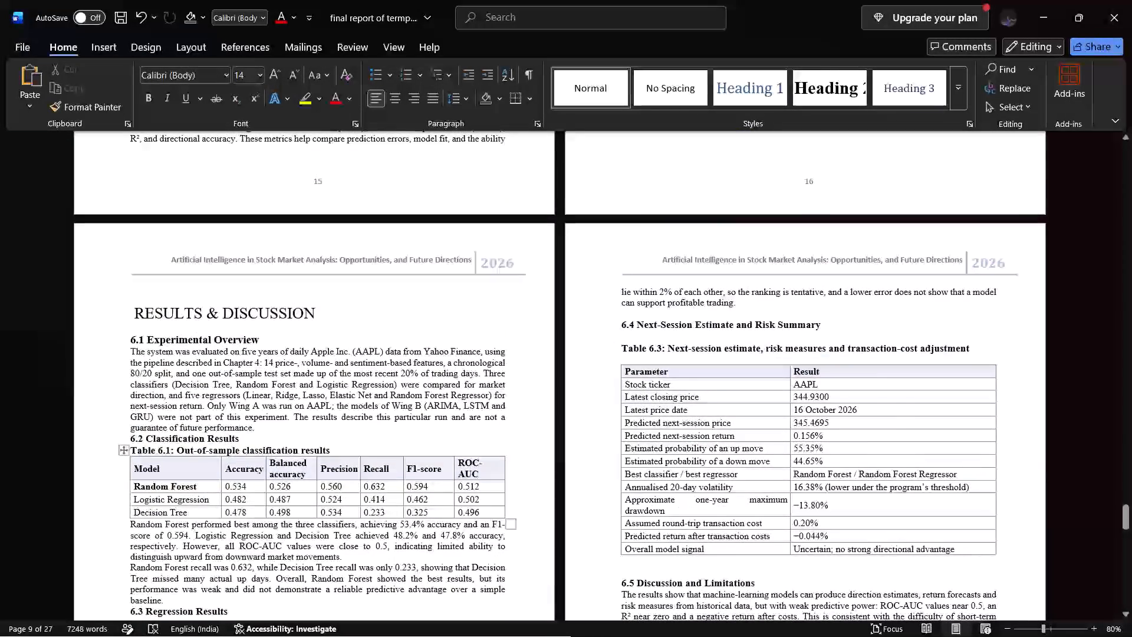
{"action": "scroll", "coordinate": [356, 363], "scroll_direction": "down", "scroll_amount": 7}
{"action": "scroll", "coordinate": [329, 367], "scroll_direction": "up", "scroll_amount": 2}
{"action": "scroll", "coordinate": [329, 367], "scroll_direction": "up", "scroll_amount": 20}
{"action": "scroll", "coordinate": [329, 367], "scroll_direction": "up", "scroll_amount": 5}
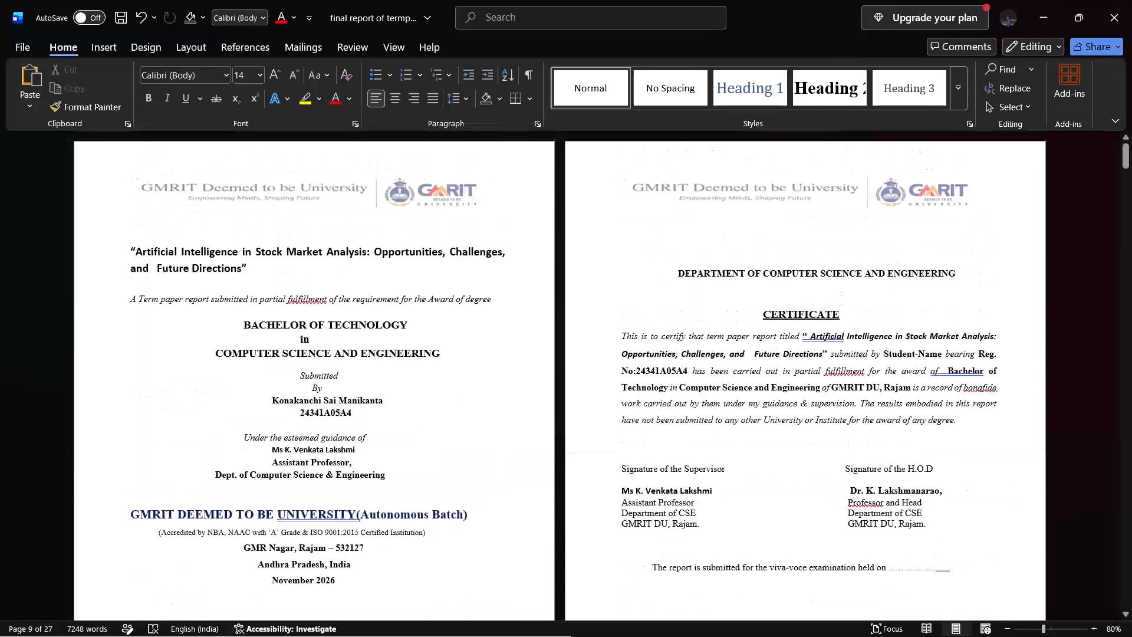
{"action": "scroll", "coordinate": [329, 367], "scroll_direction": "up", "scroll_amount": 14}
Look again through the cover, abstract and INTRODUCTION pages, following the text of the introduction's second paragraph.
{"action": "left_click", "coordinate": [344, 331]}
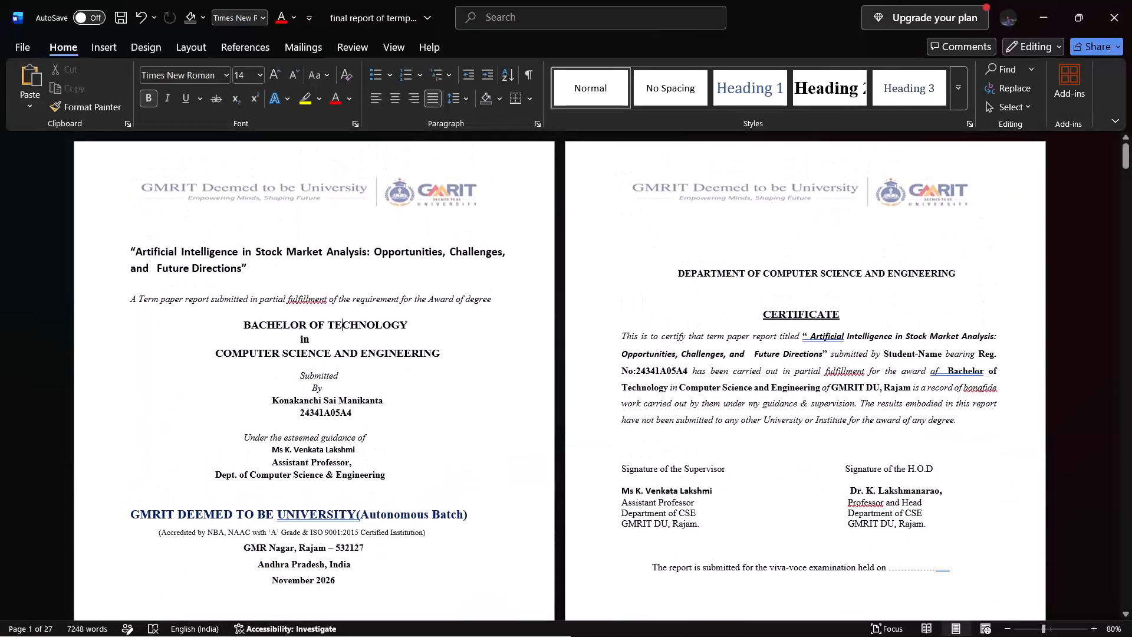
{"action": "left_click", "coordinate": [365, 304]}
{"action": "scroll", "coordinate": [365, 304], "scroll_direction": "down", "scroll_amount": 4}
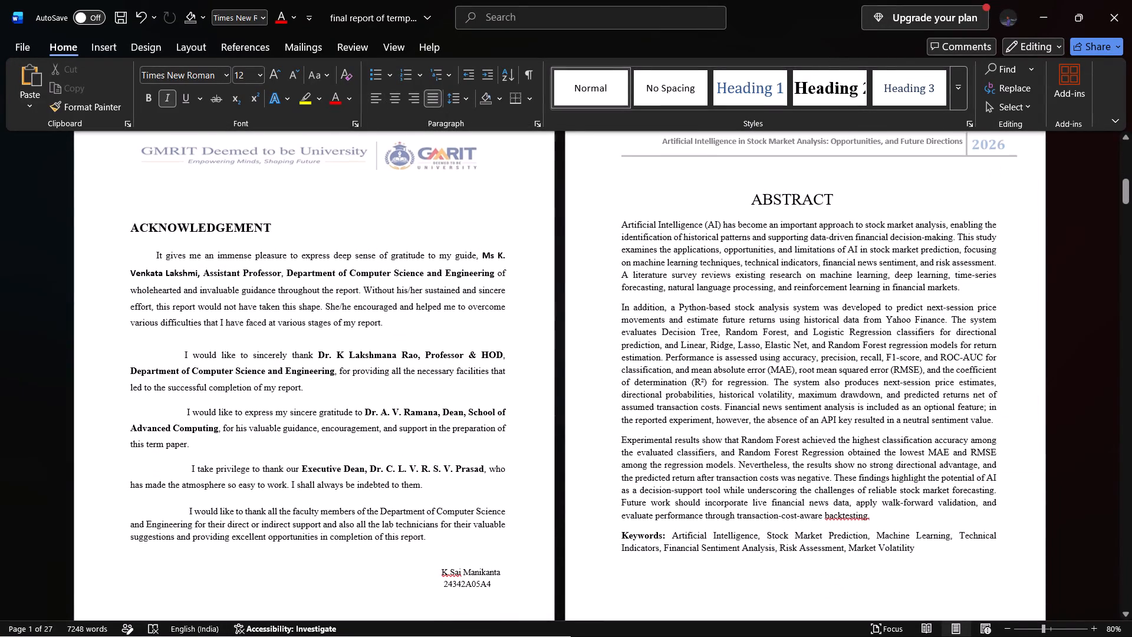
{"action": "left_click", "coordinate": [739, 347]}
{"action": "left_click_drag", "start_coordinate": [739, 347], "coordinate": [678, 328]}
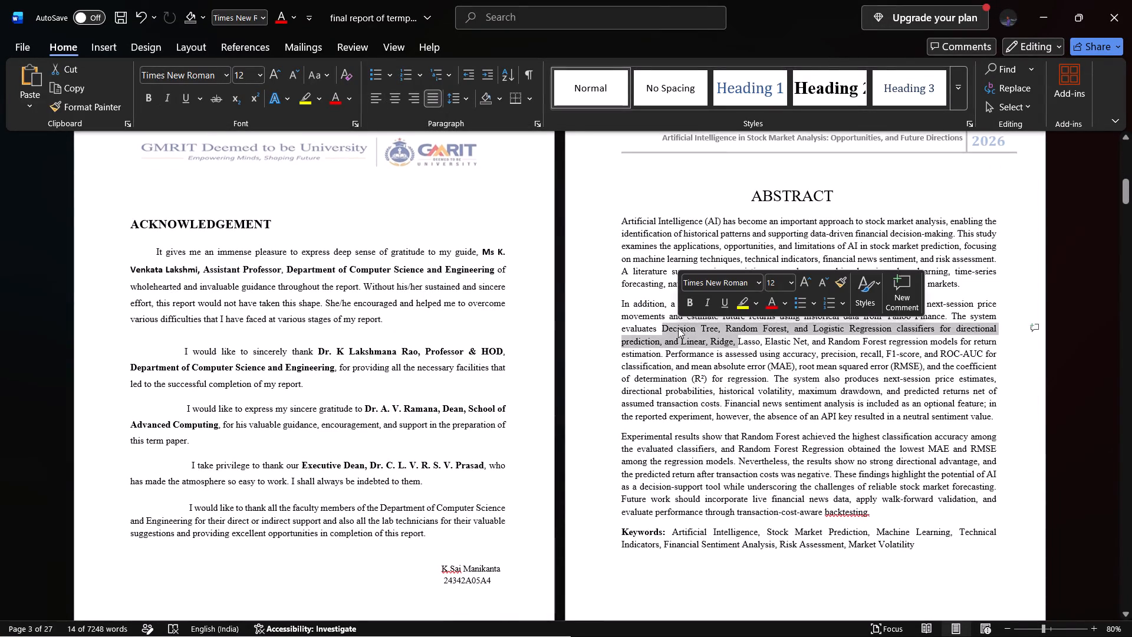
{"action": "left_click", "coordinate": [678, 328]}
{"action": "scroll", "coordinate": [678, 328], "scroll_direction": "down", "scroll_amount": 6}
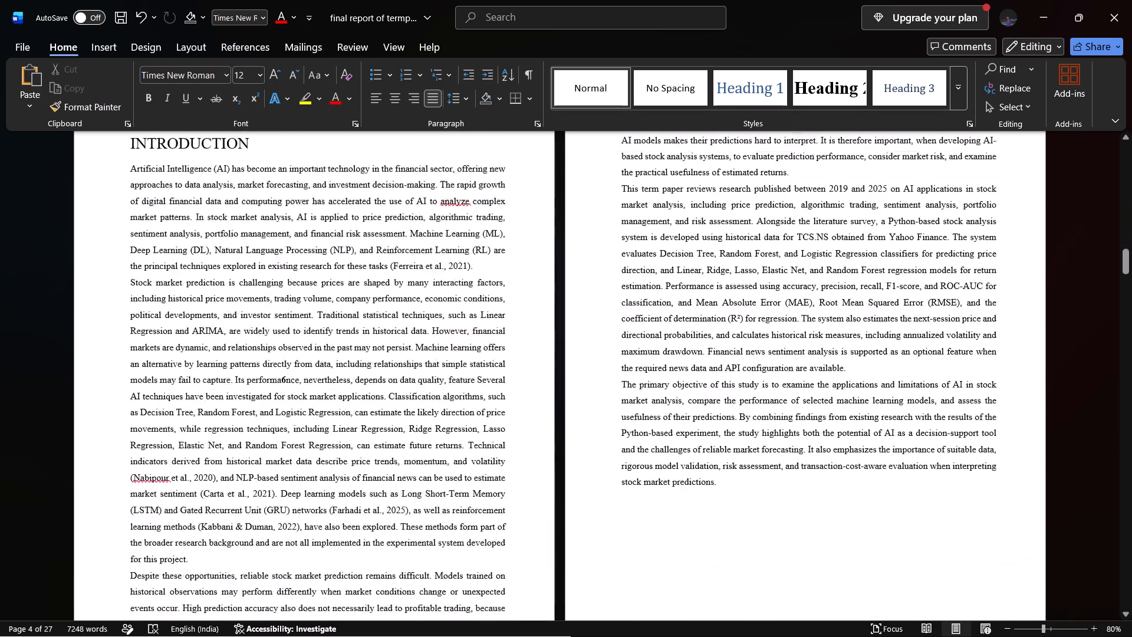
{"action": "scroll", "coordinate": [678, 328], "scroll_direction": "down", "scroll_amount": 1}
{"action": "scroll", "coordinate": [547, 372], "scroll_direction": "up", "scroll_amount": 4}
{"action": "left_click_drag", "start_coordinate": [493, 359], "coordinate": [311, 284]}
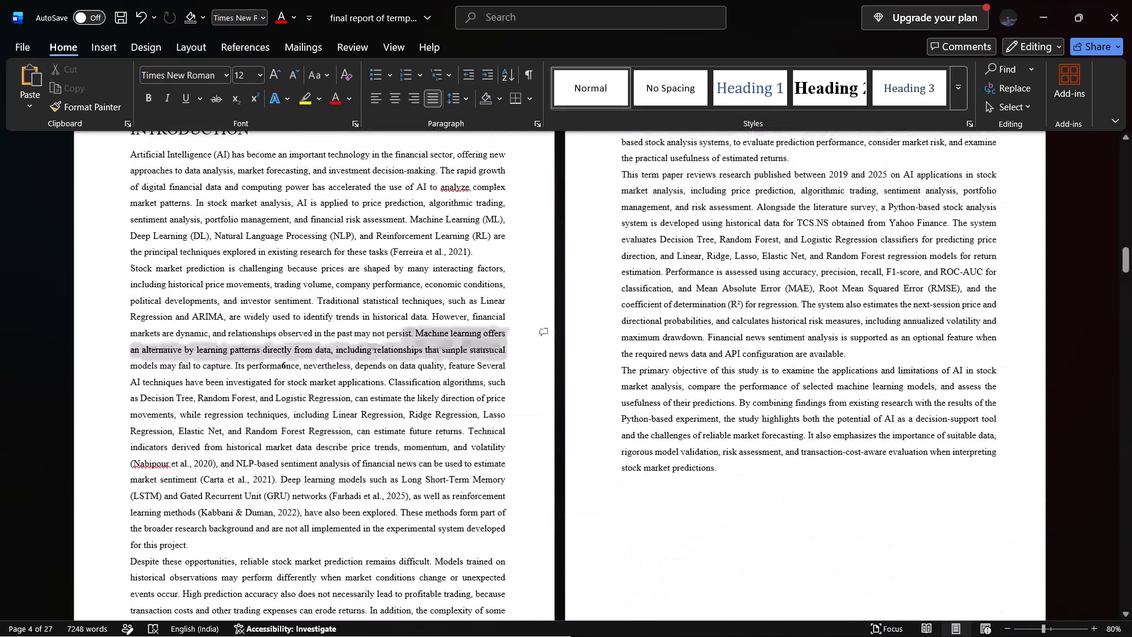
{"action": "left_click_drag", "start_coordinate": [311, 284], "coordinate": [301, 280]}
{"action": "left_click", "coordinate": [74, 288]}
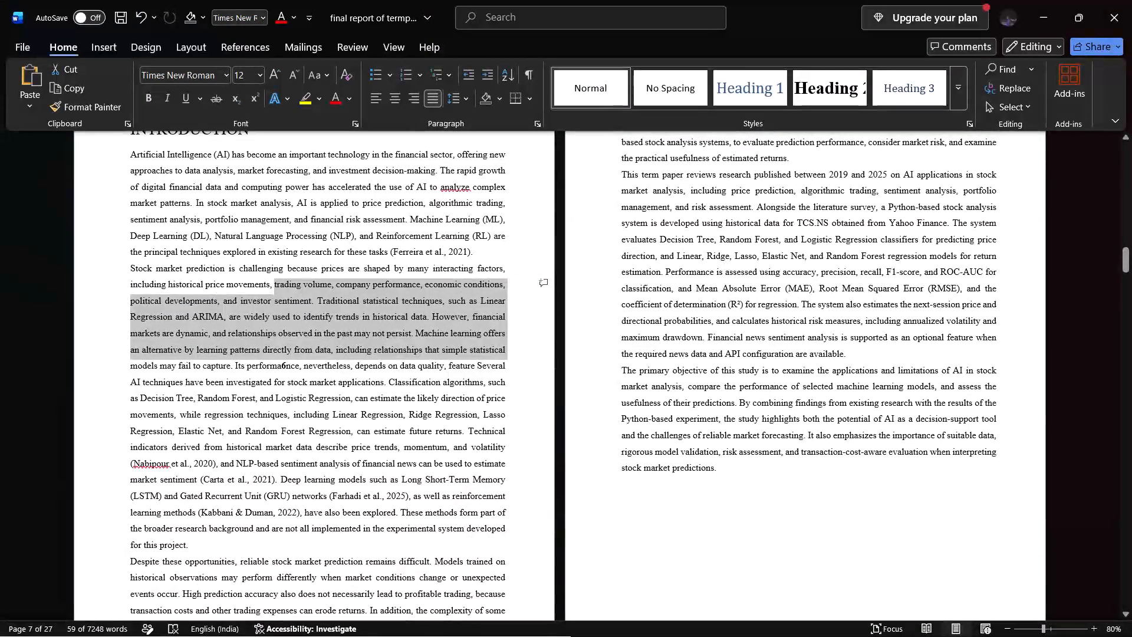
{"action": "left_click", "coordinate": [87, 288]}
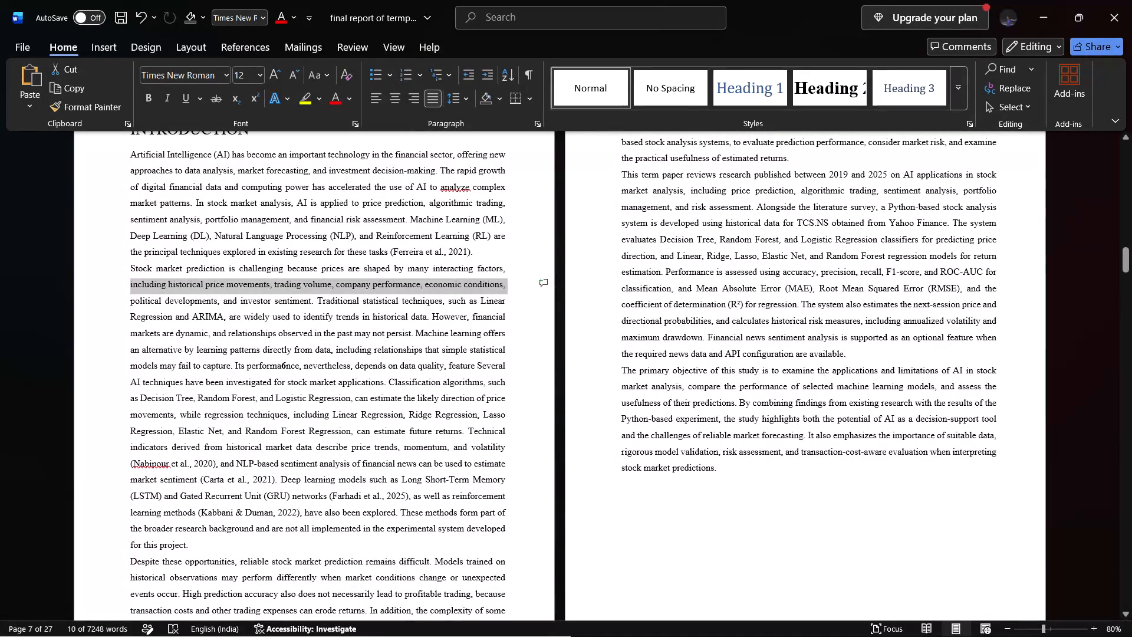
{"action": "left_click", "coordinate": [106, 209]}
{"action": "left_click", "coordinate": [520, 300]}
Check the DESIGN chapter's page and the METHODOLOGY subsections from 4.1 Overview to 4.12 Tools and Environment against the index.
{"action": "scroll", "coordinate": [520, 300], "scroll_direction": "down", "scroll_amount": 2}
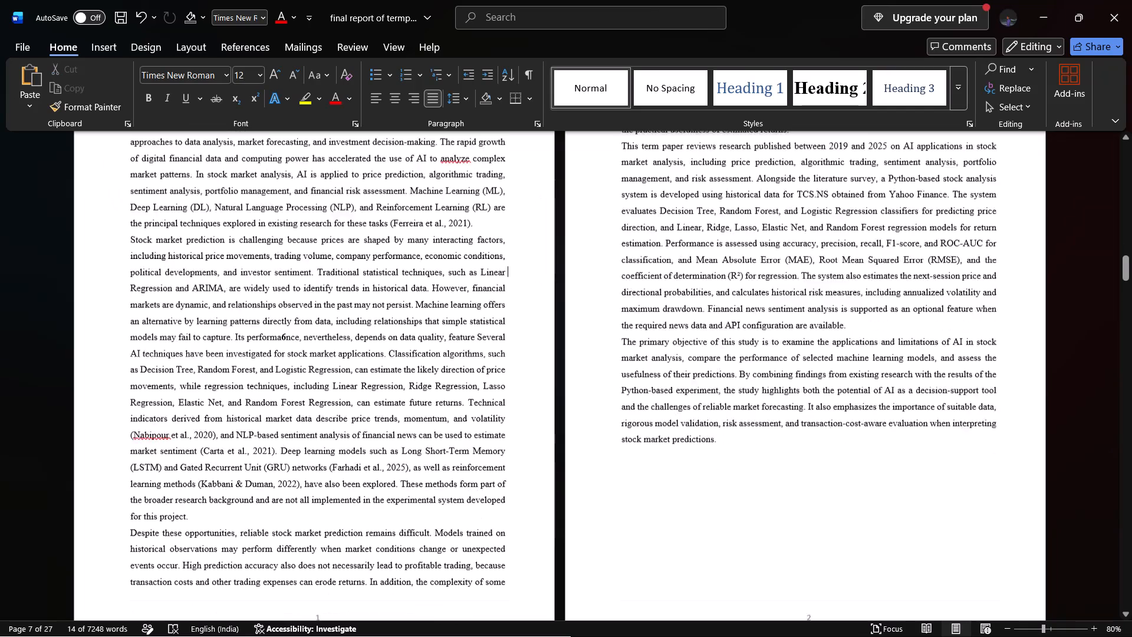
{"action": "scroll", "coordinate": [520, 300], "scroll_direction": "down", "scroll_amount": 8}
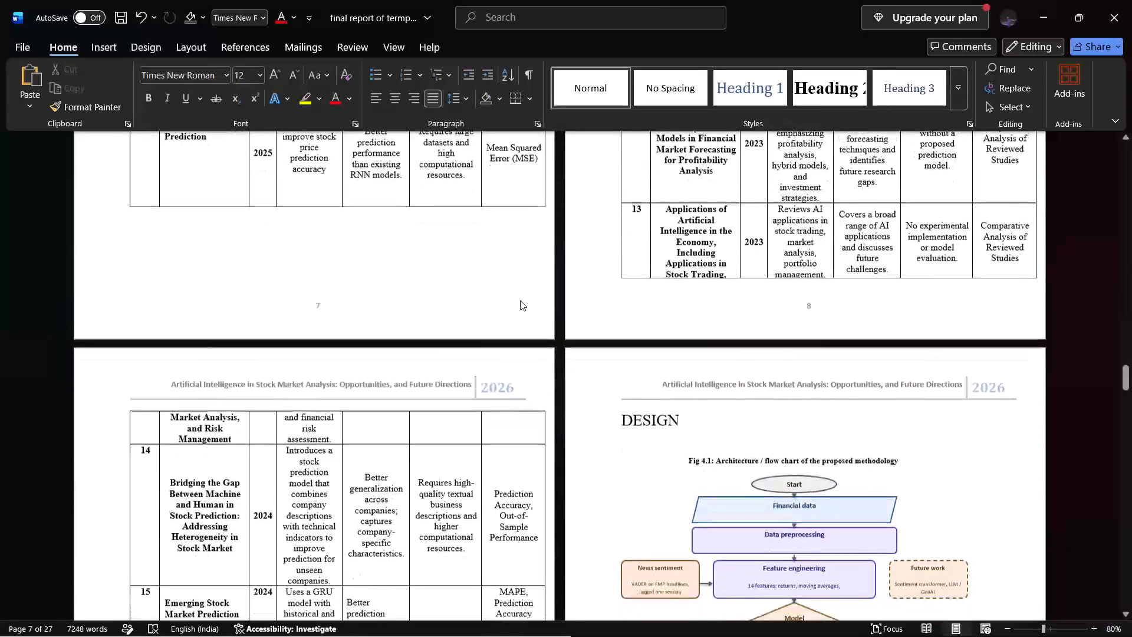
{"action": "scroll", "coordinate": [520, 300], "scroll_direction": "down", "scroll_amount": 1}
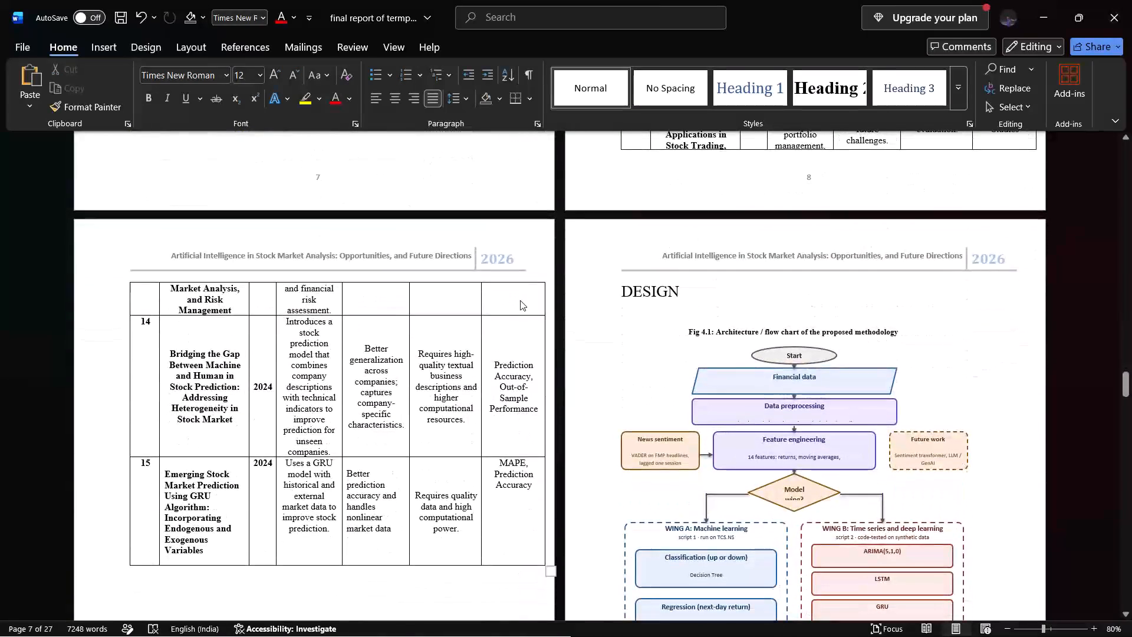
{"action": "scroll", "coordinate": [520, 300], "scroll_direction": "down", "scroll_amount": 4}
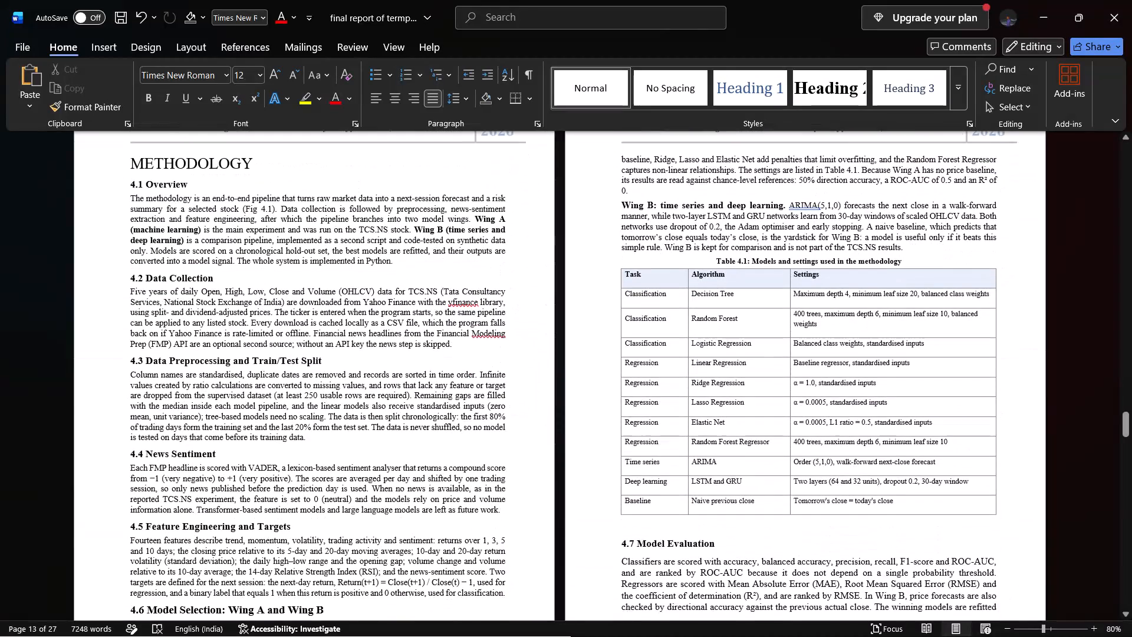
{"action": "scroll", "coordinate": [520, 300], "scroll_direction": "down", "scroll_amount": 1}
{"action": "scroll", "coordinate": [361, 298], "scroll_direction": "down", "scroll_amount": 3}
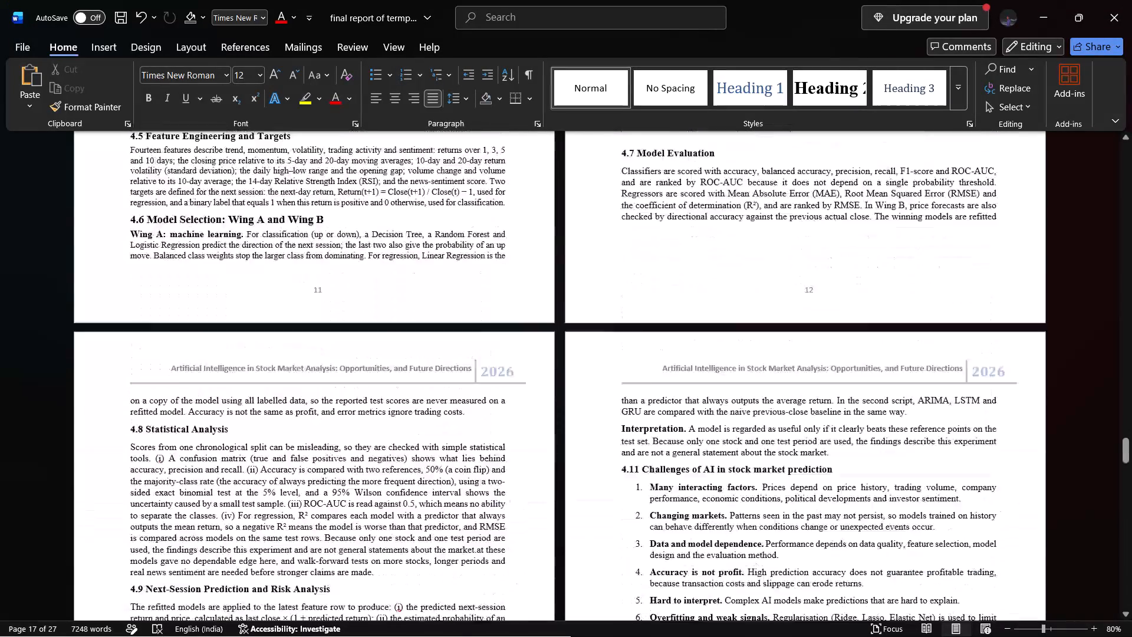
{"action": "scroll", "coordinate": [361, 298], "scroll_direction": "up", "scroll_amount": 1}
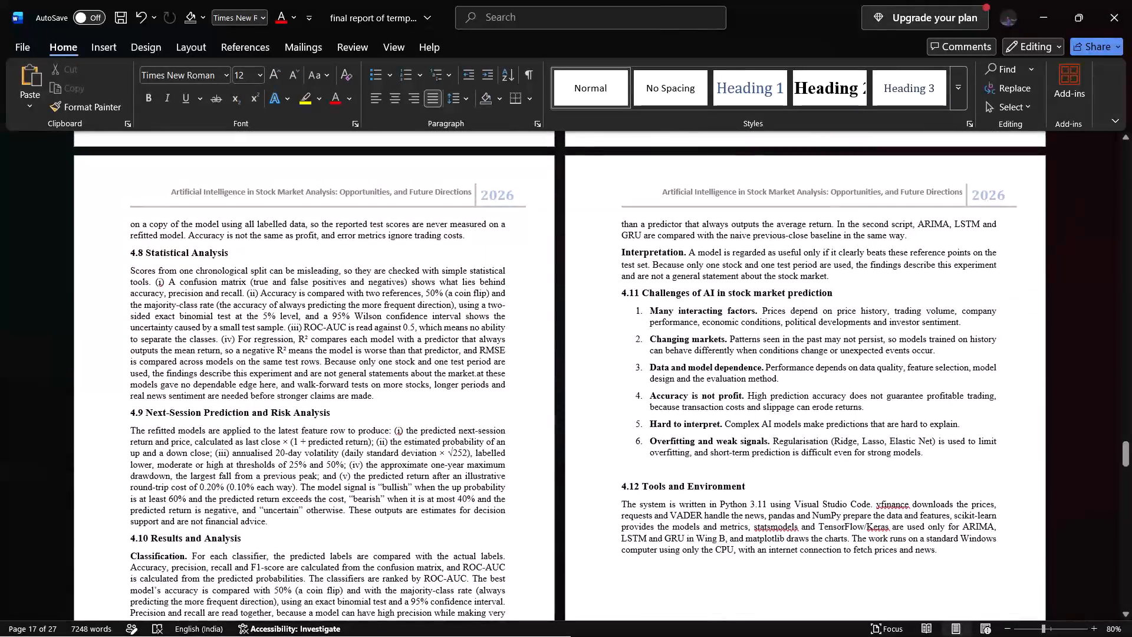
{"action": "scroll", "coordinate": [361, 298], "scroll_direction": "down", "scroll_amount": 1}
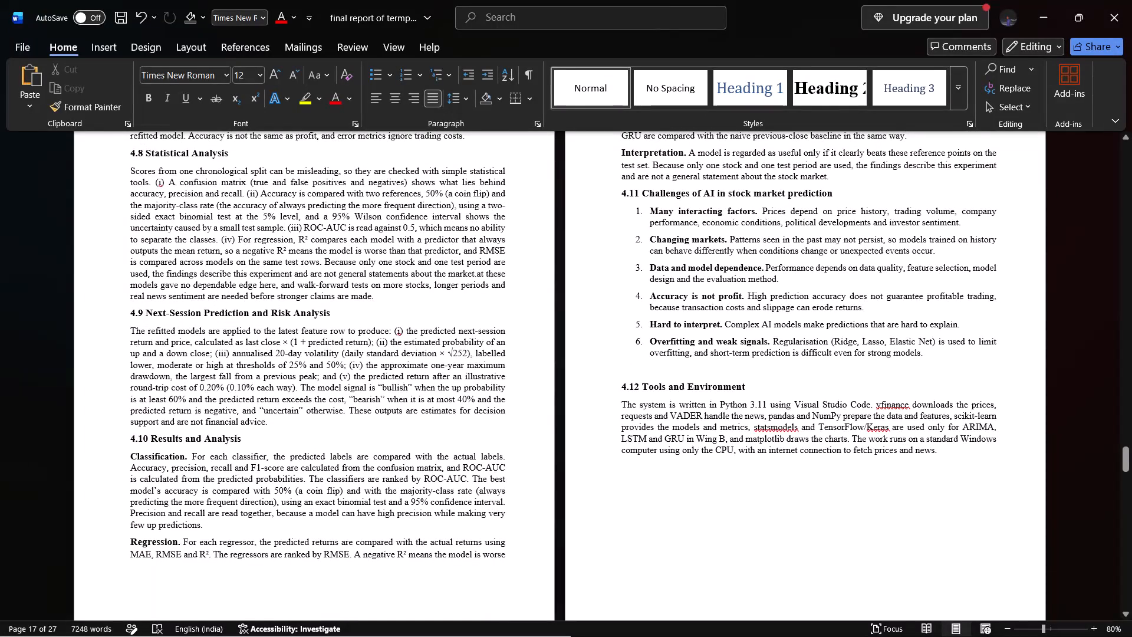
Check the CASE STUDIES subsections and the pages where CASE STUDIES and RESULTS & DISCUSSION begin.
{"action": "scroll", "coordinate": [624, 448], "scroll_direction": "down", "scroll_amount": 1}
{"action": "scroll", "coordinate": [710, 426], "scroll_direction": "down", "scroll_amount": 1}
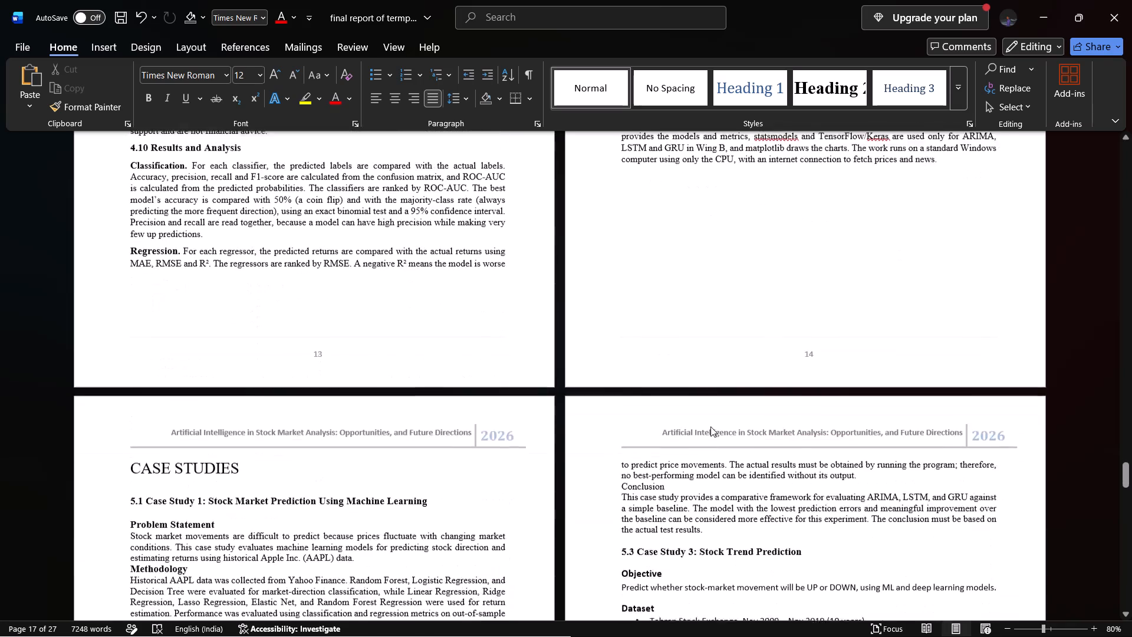
{"action": "scroll", "coordinate": [710, 426], "scroll_direction": "down", "scroll_amount": 1}
{"action": "scroll", "coordinate": [598, 442], "scroll_direction": "up", "scroll_amount": 1}
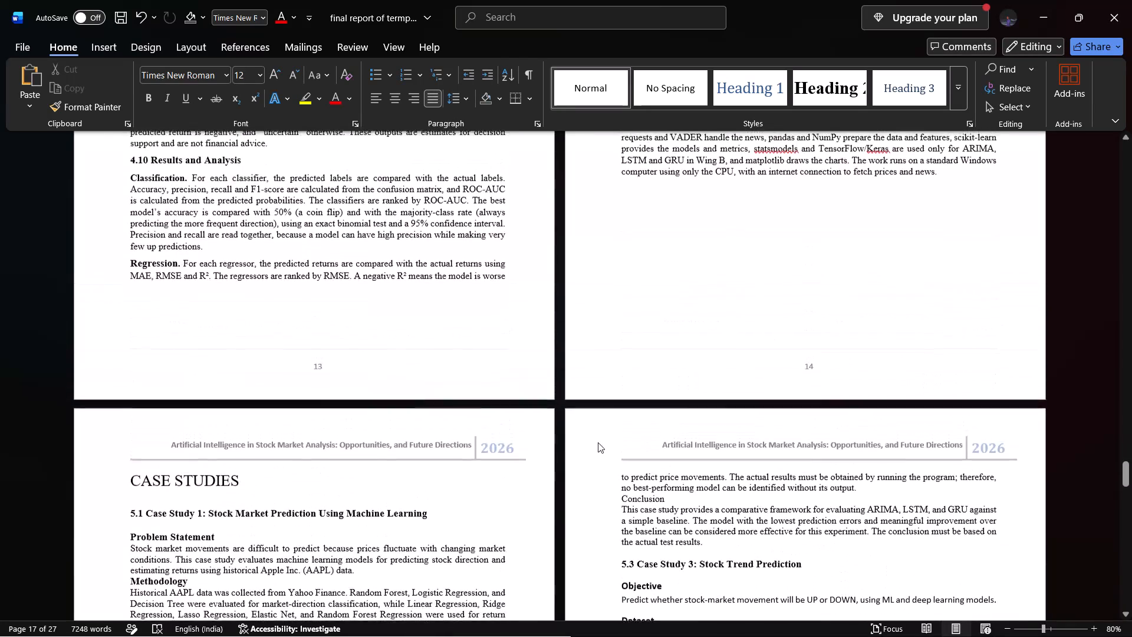
{"action": "scroll", "coordinate": [598, 442], "scroll_direction": "down", "scroll_amount": 5}
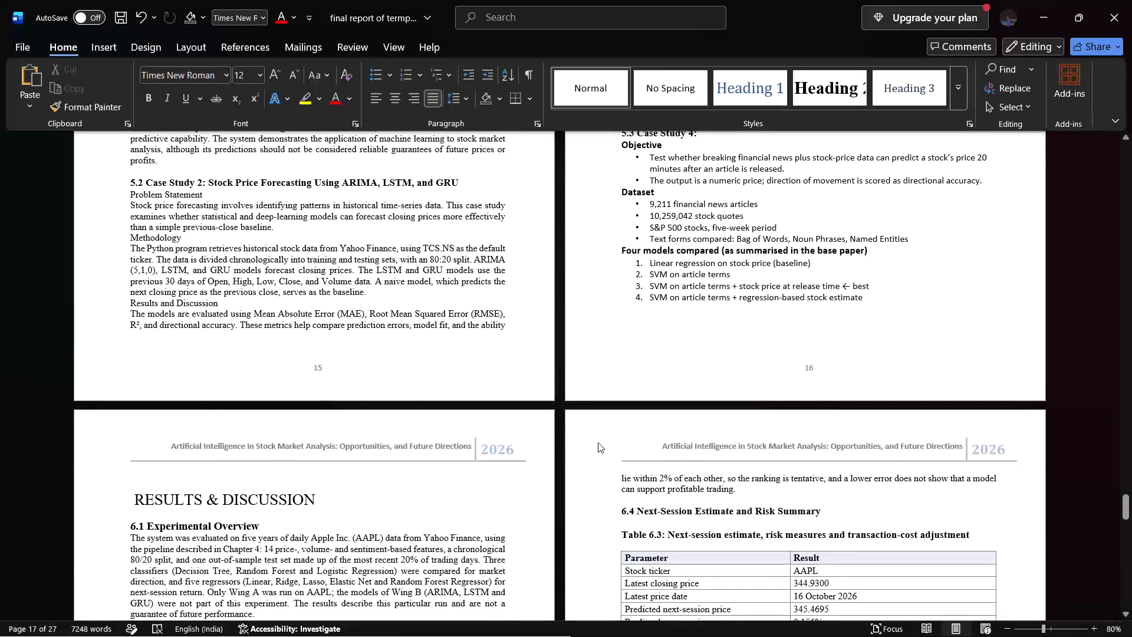
{"action": "scroll", "coordinate": [598, 442], "scroll_direction": "up", "scroll_amount": 2}
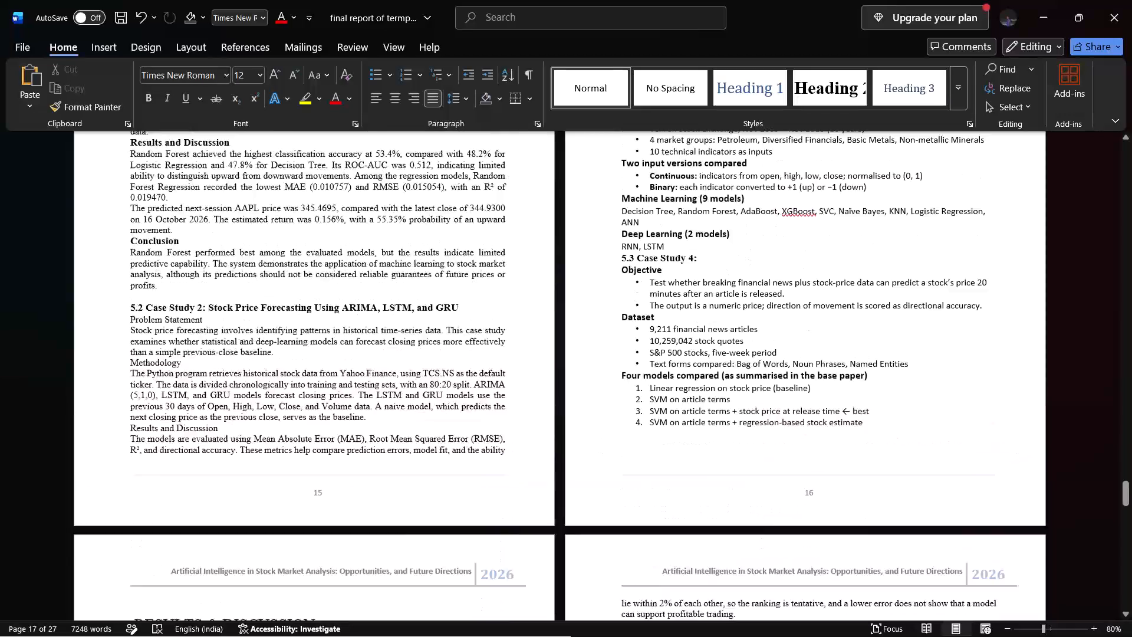
Go back to the DESIGN and METHODOLOGY chapters and check their starting page numbers.
{"action": "scroll", "coordinate": [598, 442], "scroll_direction": "up", "scroll_amount": 5}
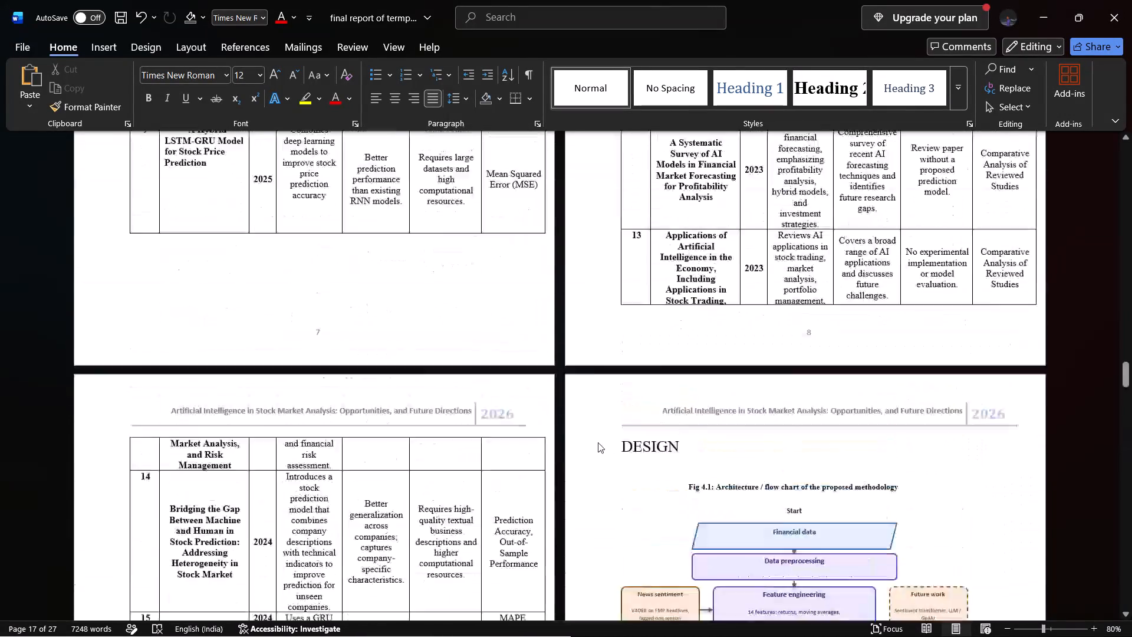
{"action": "scroll", "coordinate": [598, 442], "scroll_direction": "down", "scroll_amount": 4}
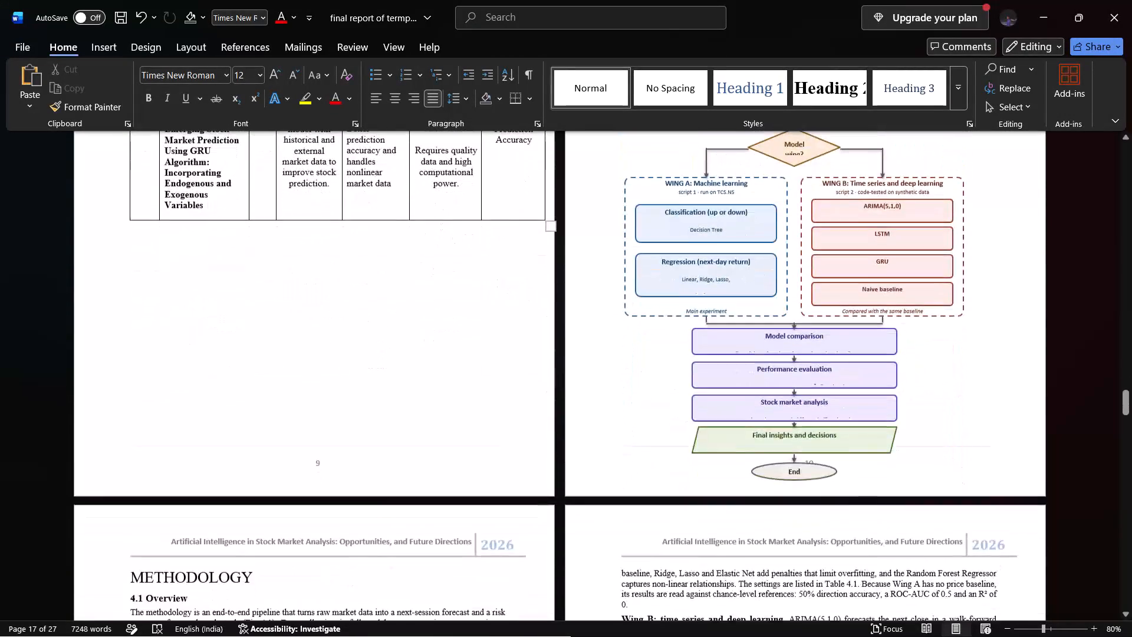
{"action": "scroll", "coordinate": [598, 442], "scroll_direction": "down", "scroll_amount": 1}
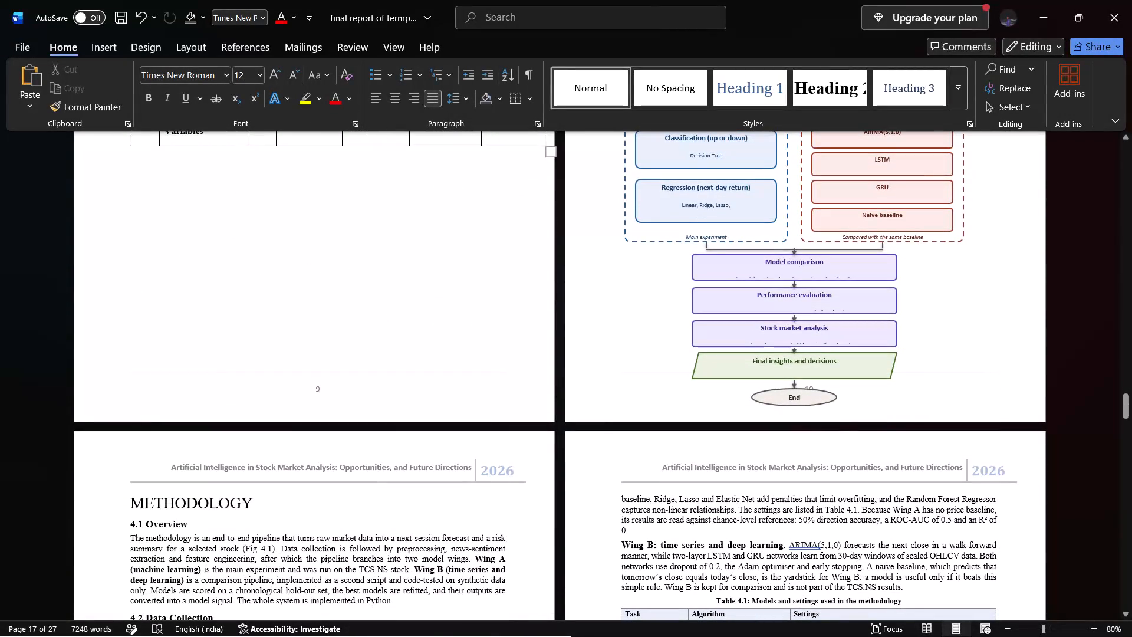
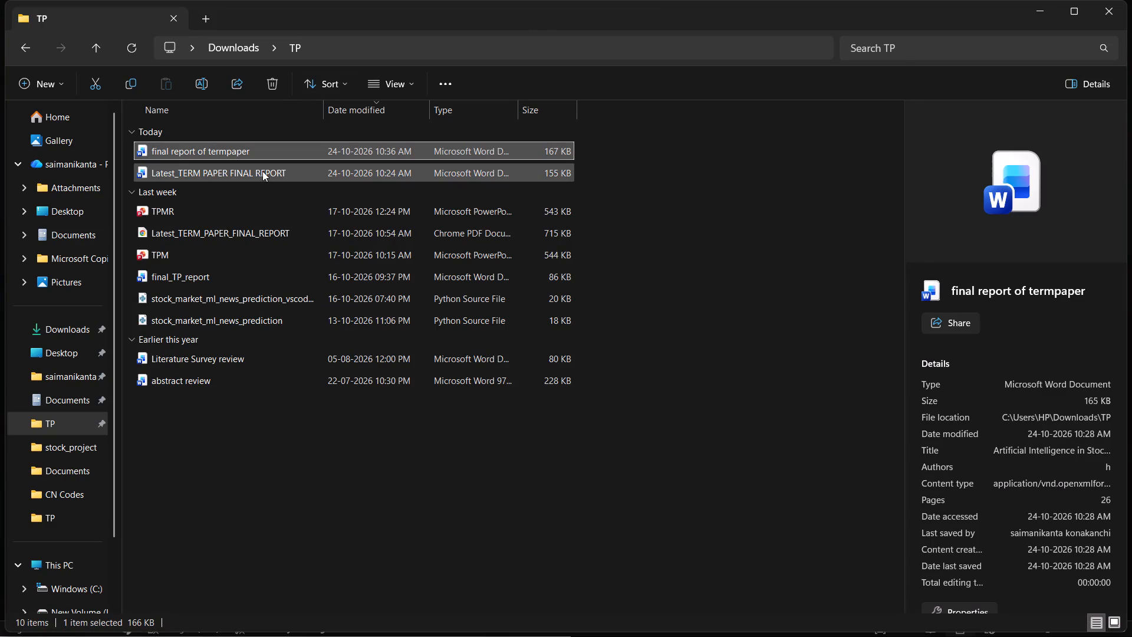
Delete the Word document "Latest_TERM PAPER FINAL REPORT" from the TP folder, closing its open Word window first.
{"action": "left_click", "coordinate": [262, 171]}
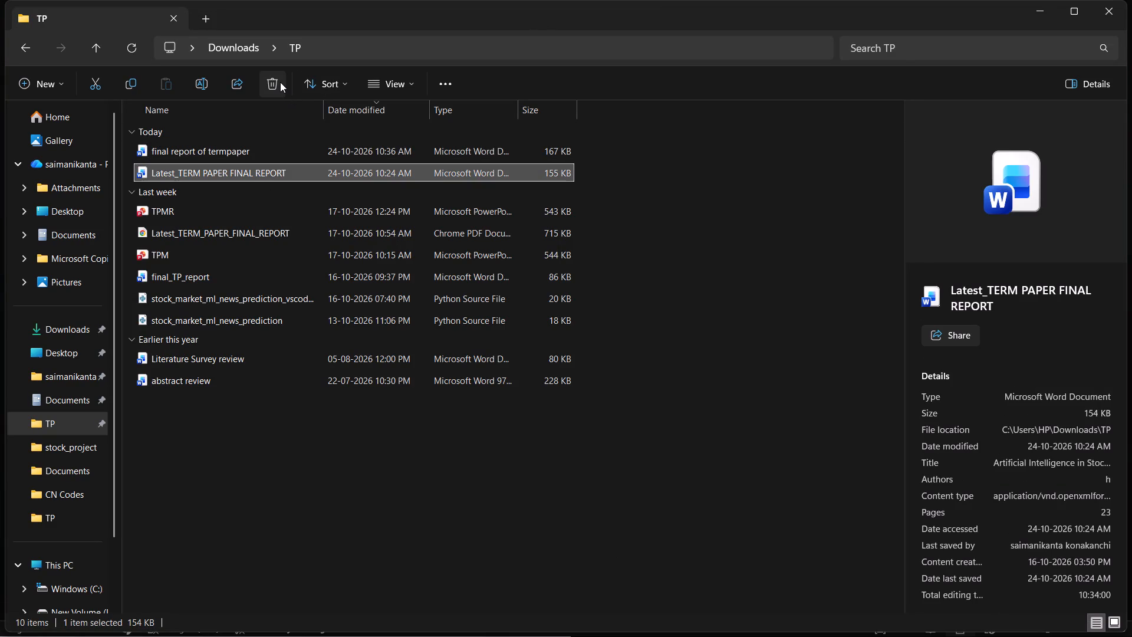
{"action": "left_click", "coordinate": [280, 82]}
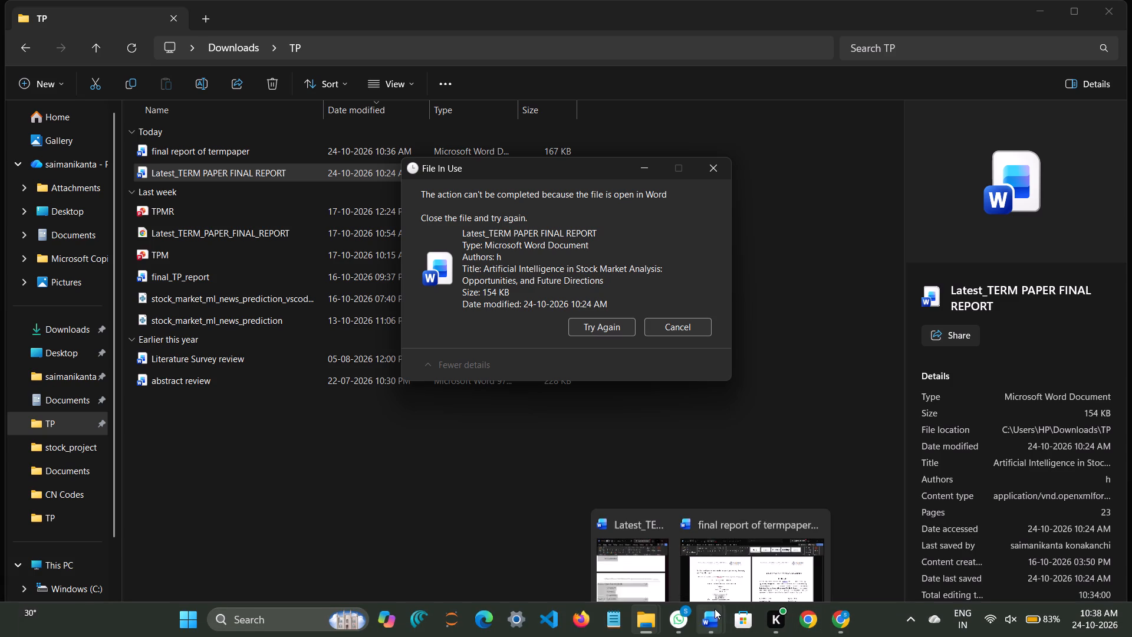
{"action": "left_click", "coordinate": [715, 609]}
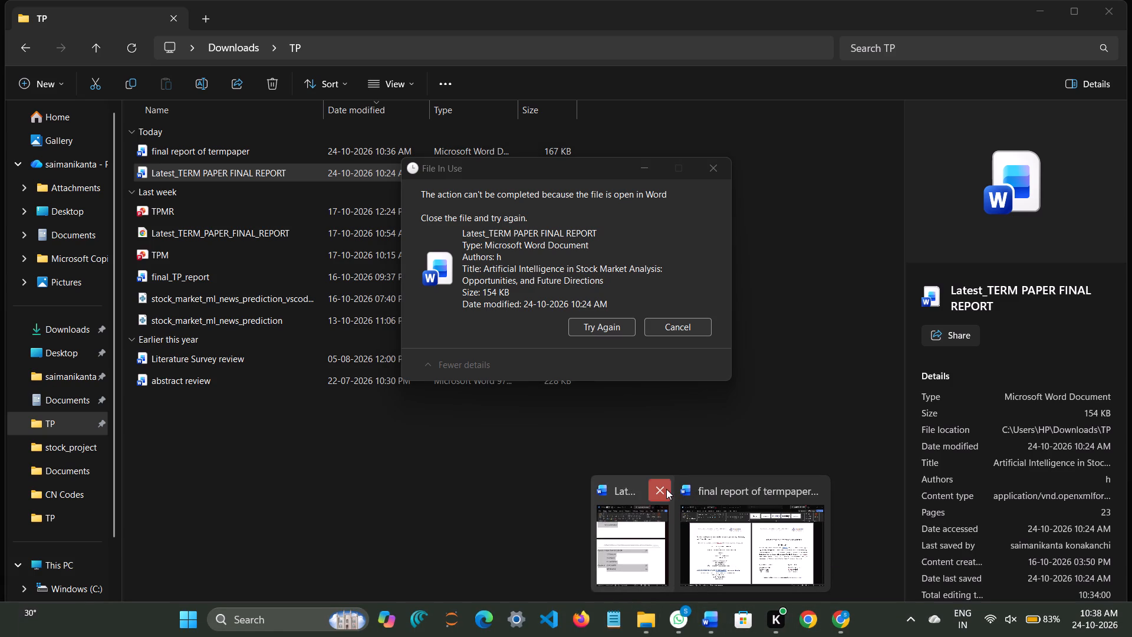
{"action": "left_click", "coordinate": [666, 489]}
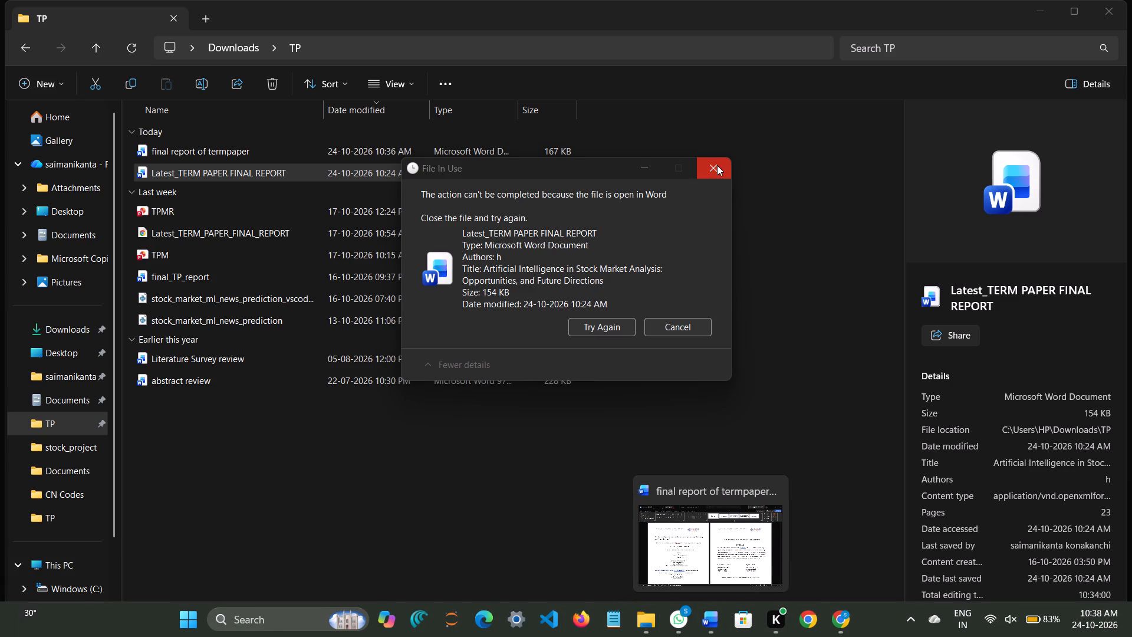
{"action": "left_click", "coordinate": [717, 165]}
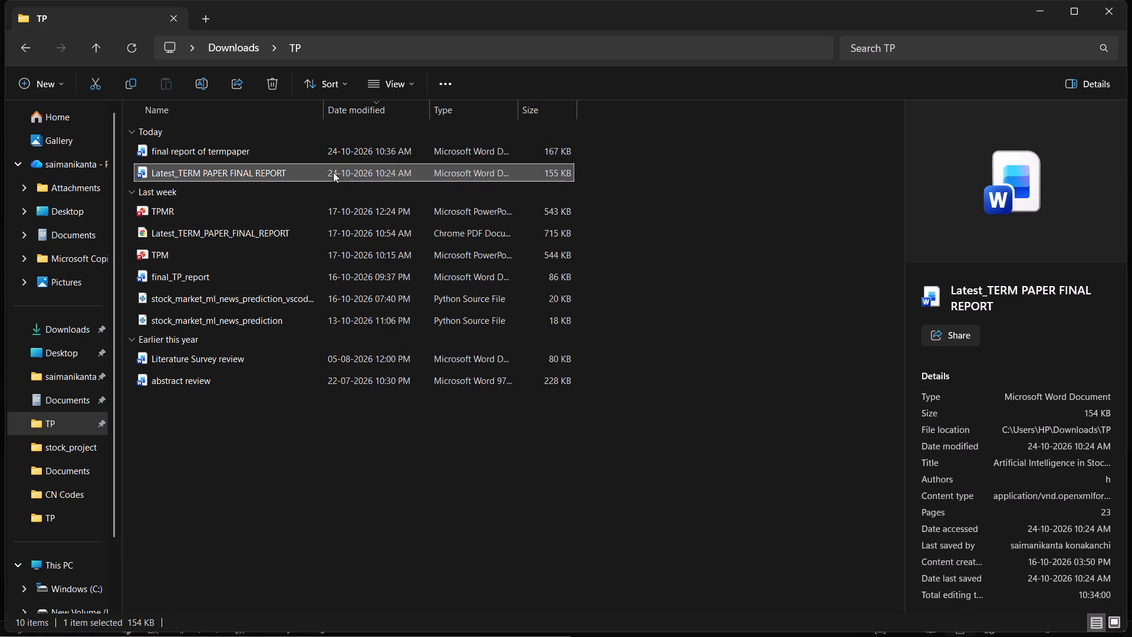
{"action": "left_click", "coordinate": [333, 172]}
{"action": "left_click", "coordinate": [282, 84]}
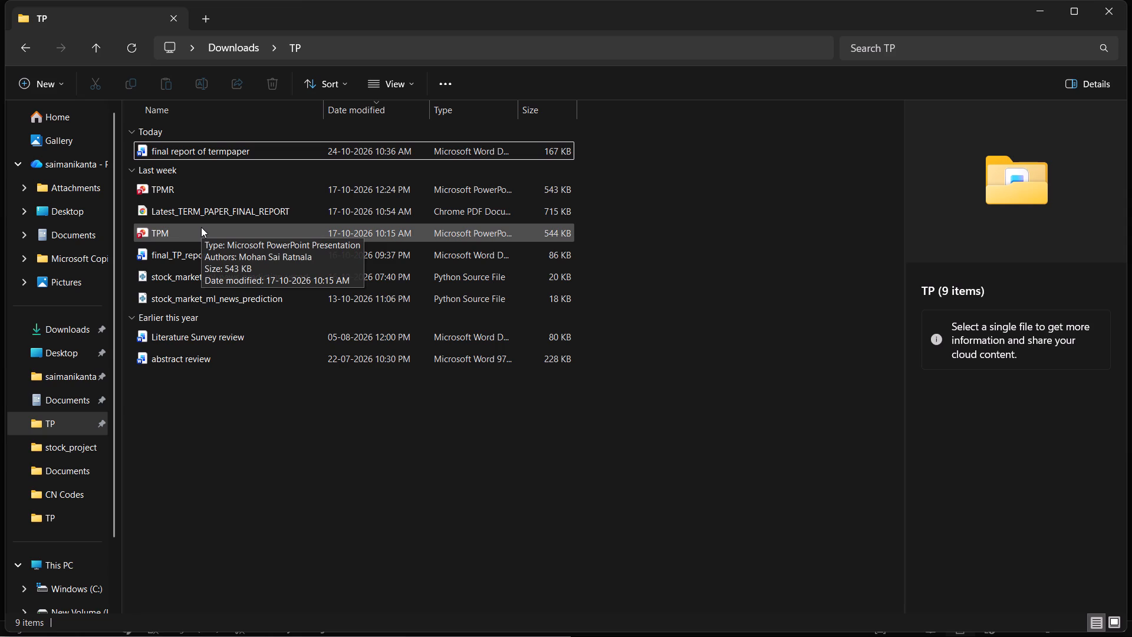
Open the TPM presentation to view its title slide.
{"action": "double_click", "coordinate": [201, 227]}
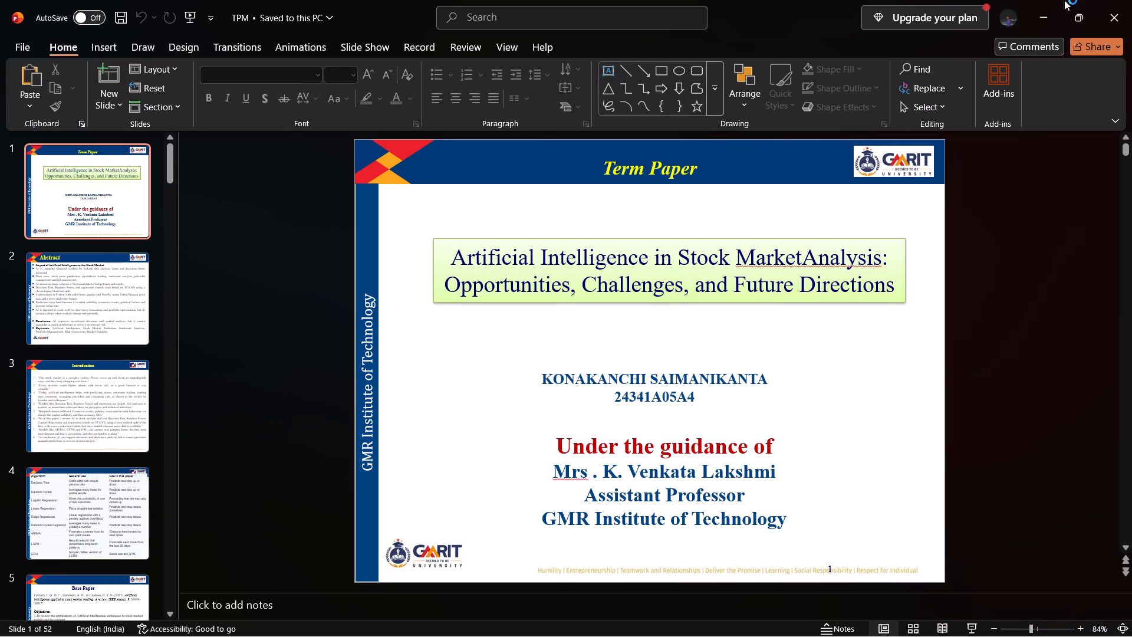
{"action": "left_click", "coordinate": [1048, 9]}
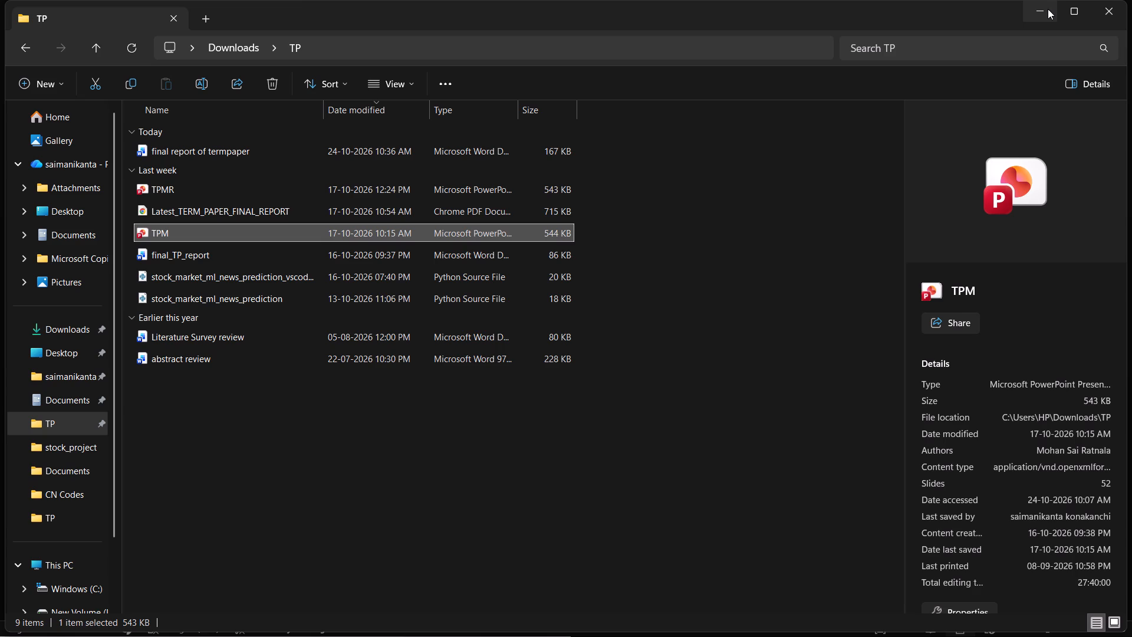
Open the TPMR presentation and look through its Abstract, Introduction, literature survey, Methodology 2 and case study slides.
{"action": "double_click", "coordinate": [344, 185]}
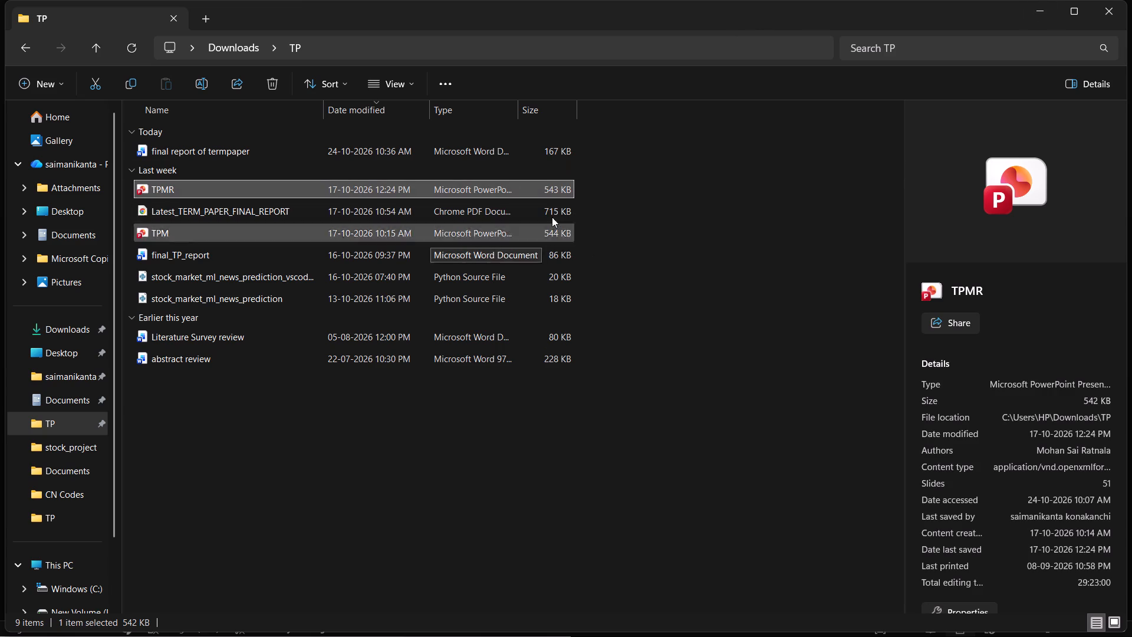
{"action": "double_click", "coordinate": [297, 186]}
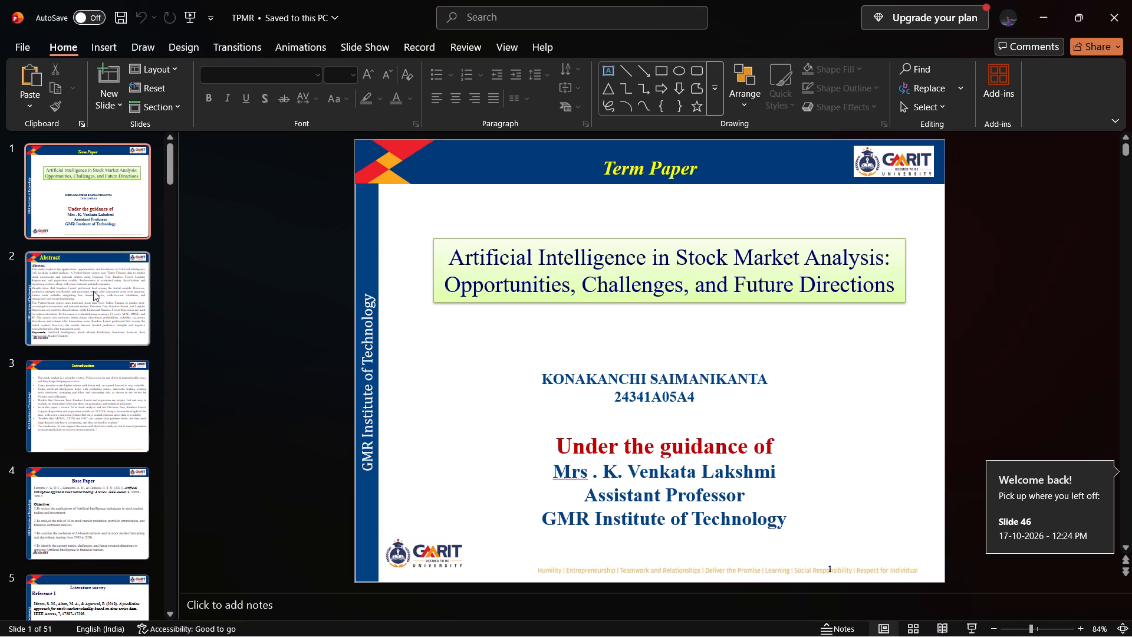
{"action": "left_click", "coordinate": [93, 291]}
{"action": "left_click", "coordinate": [110, 389]}
{"action": "scroll", "coordinate": [110, 389], "scroll_direction": "down", "scroll_amount": 3}
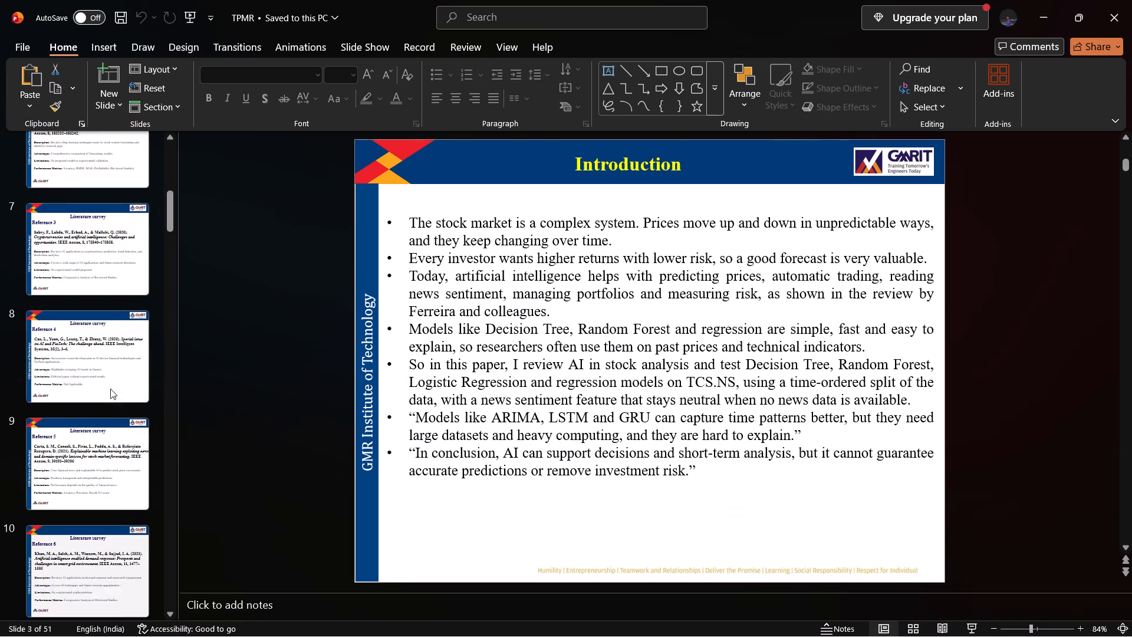
{"action": "scroll", "coordinate": [110, 389], "scroll_direction": "down", "scroll_amount": 11}
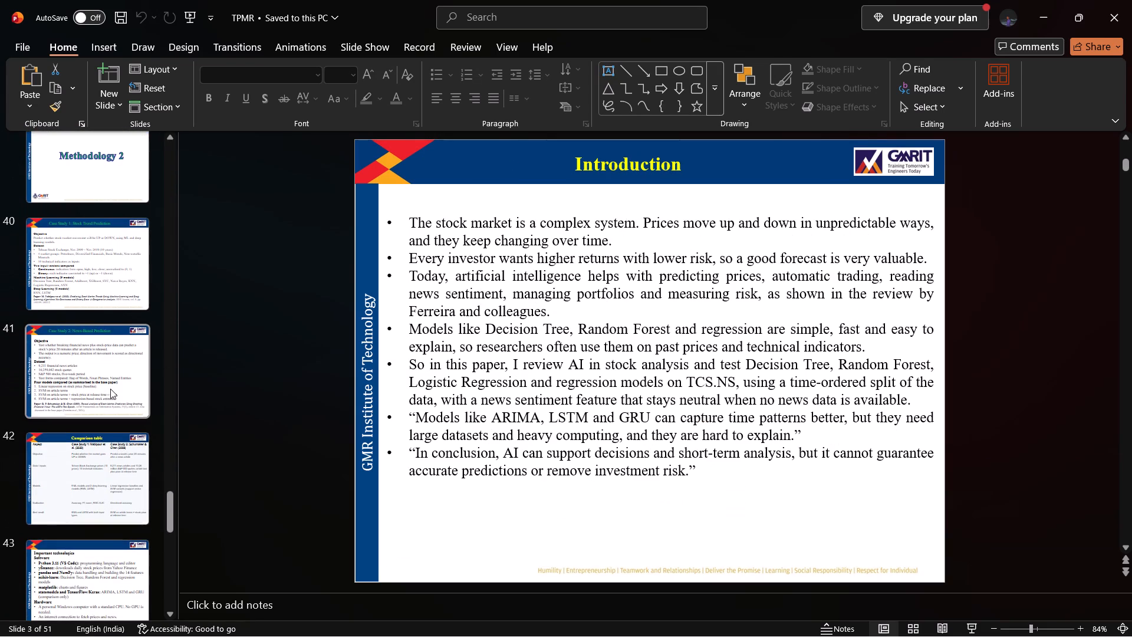
{"action": "scroll", "coordinate": [110, 389], "scroll_direction": "down", "scroll_amount": 8}
{"action": "scroll", "coordinate": [110, 389], "scroll_direction": "up", "scroll_amount": 5}
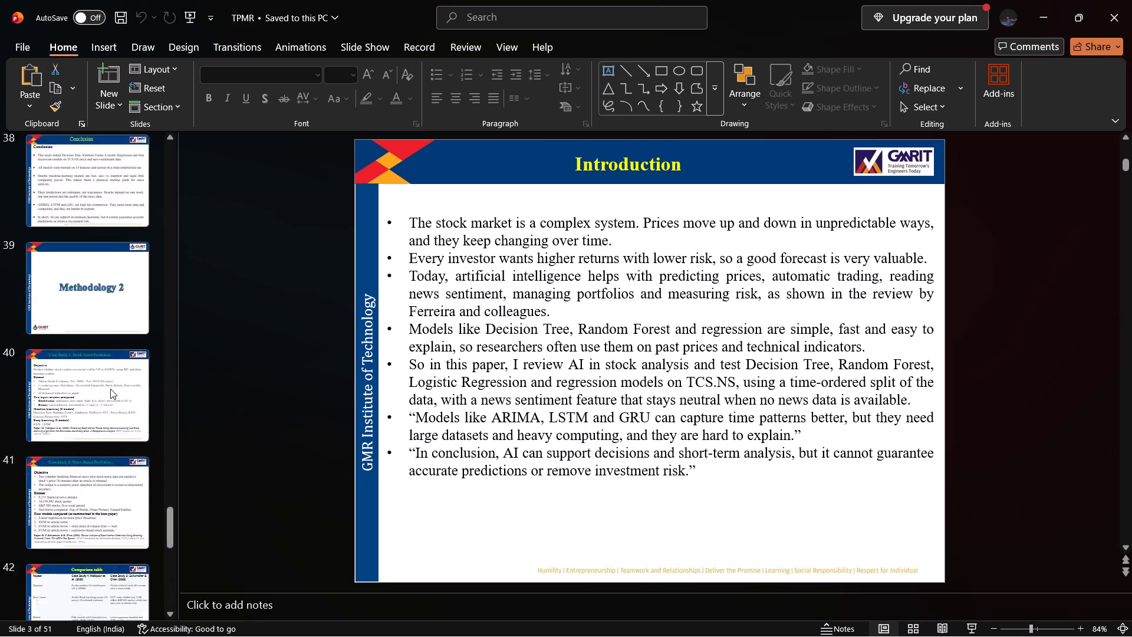
{"action": "scroll", "coordinate": [110, 389], "scroll_direction": "up", "scroll_amount": 14}
{"action": "left_click", "coordinate": [80, 302]}
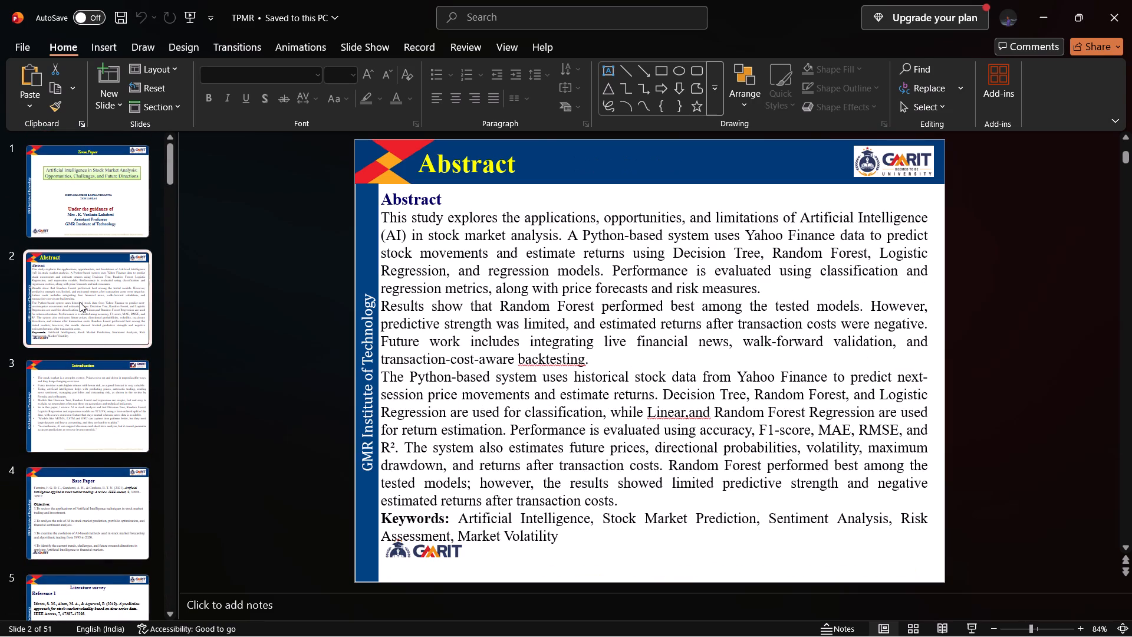
{"action": "left_click", "coordinate": [1047, 11]}
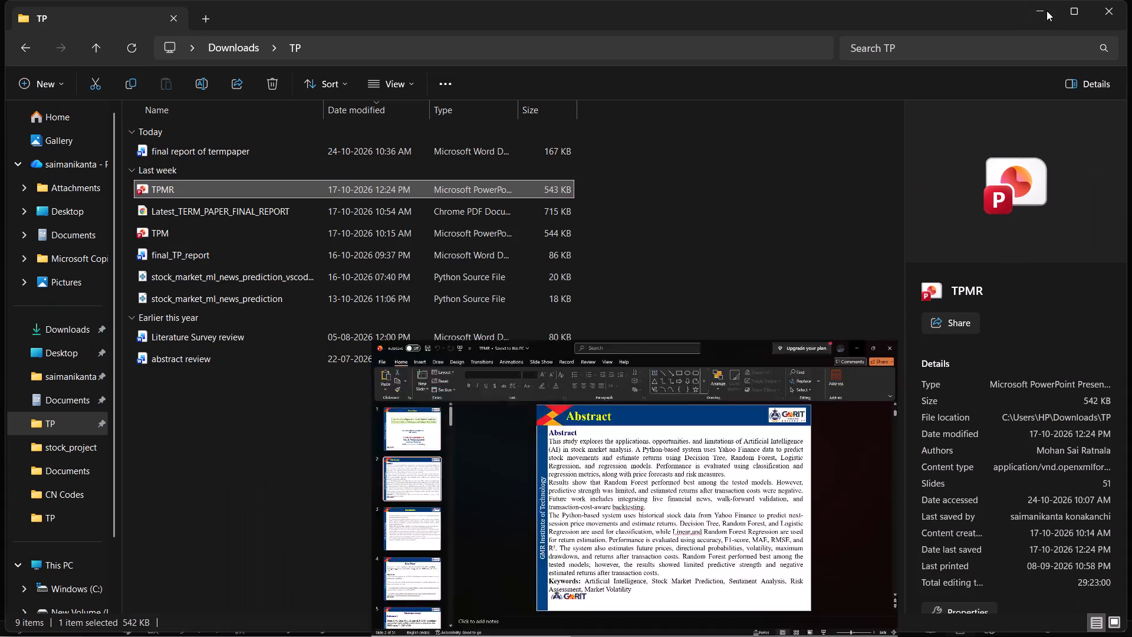
Delete the TPM presentation from the TP folder, closing its open PowerPoint window first.
{"action": "left_click", "coordinate": [278, 232]}
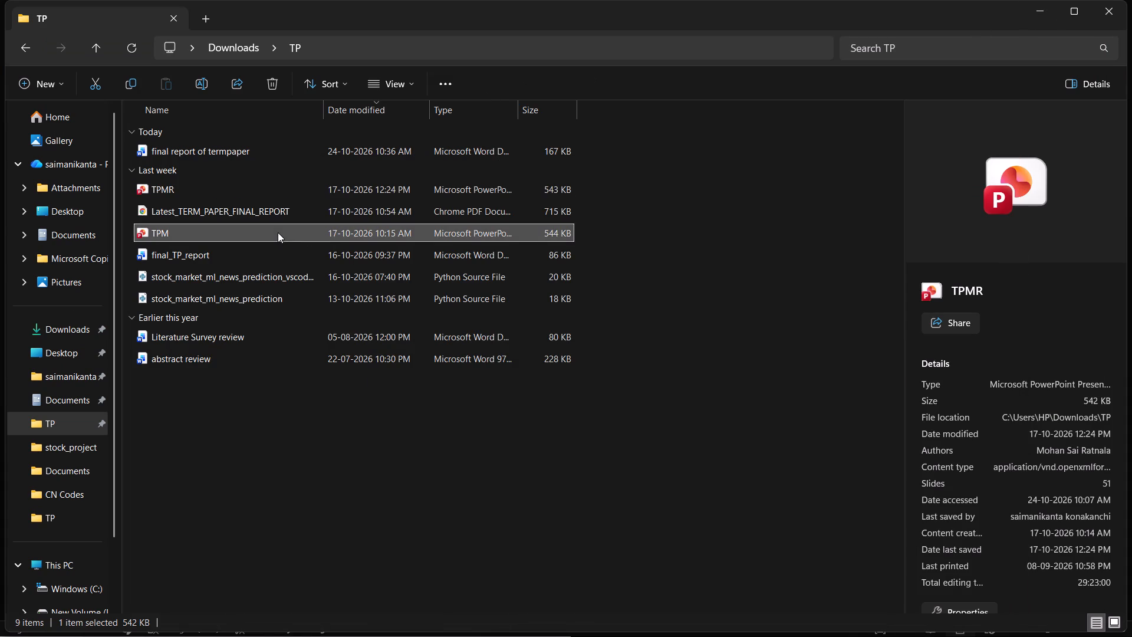
{"action": "left_click", "coordinate": [272, 78]}
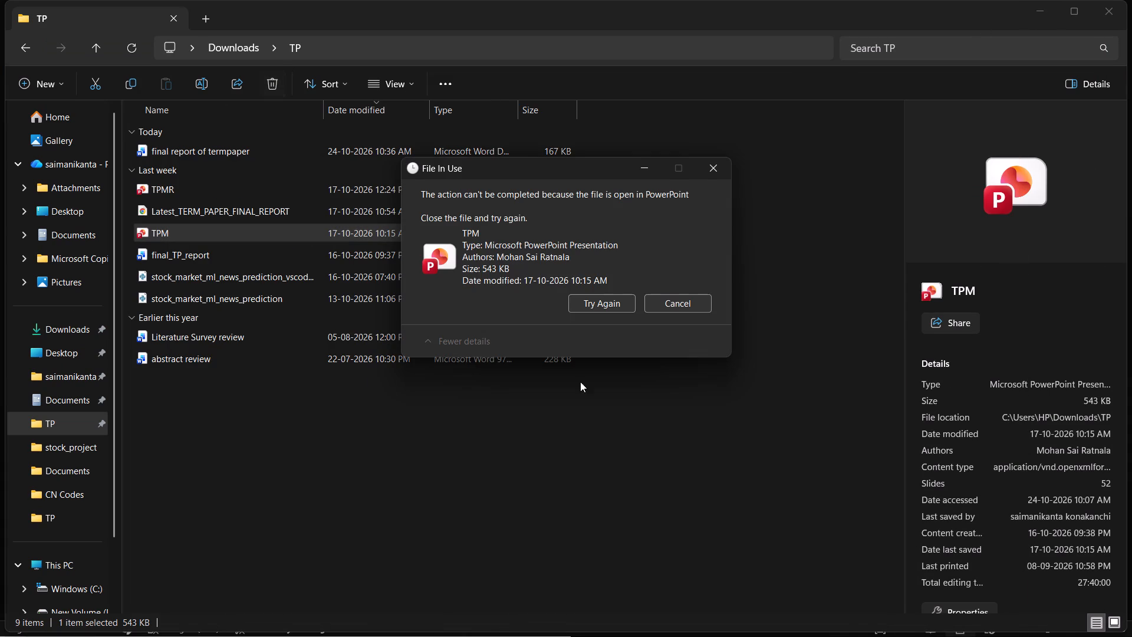
{"action": "left_click", "coordinate": [662, 303]}
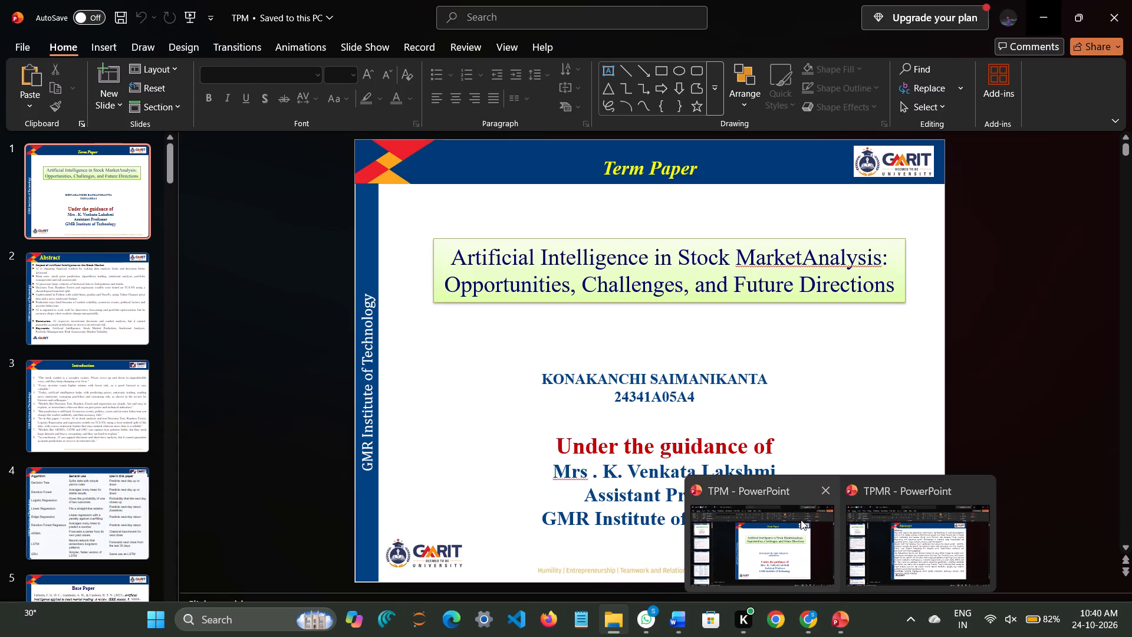
{"action": "left_click", "coordinate": [820, 494]}
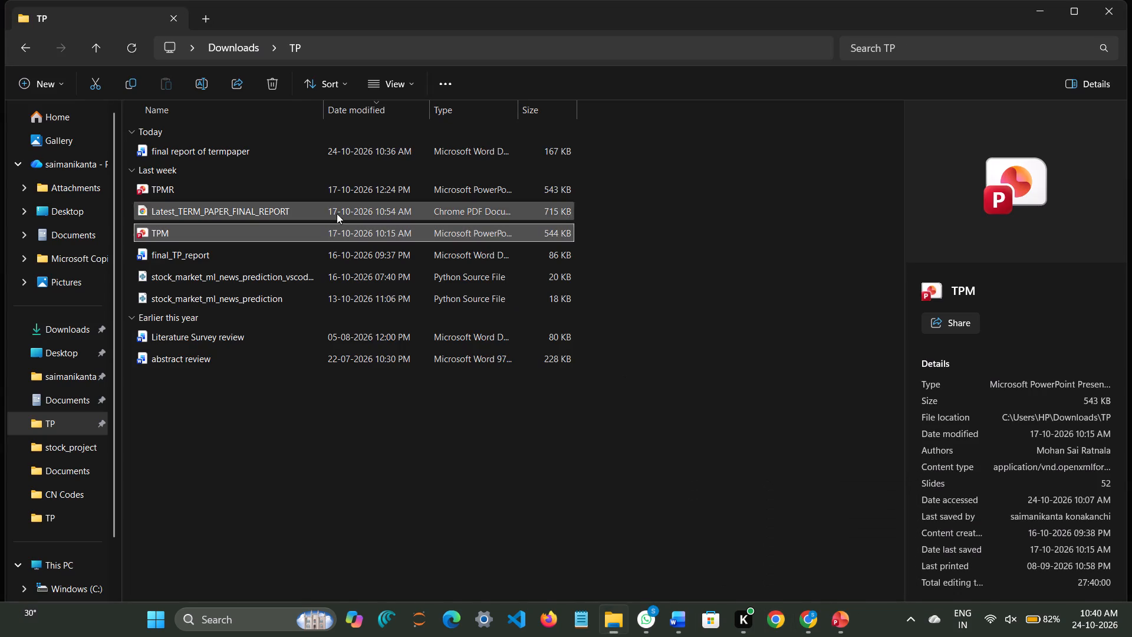
{"action": "left_click", "coordinate": [271, 77]}
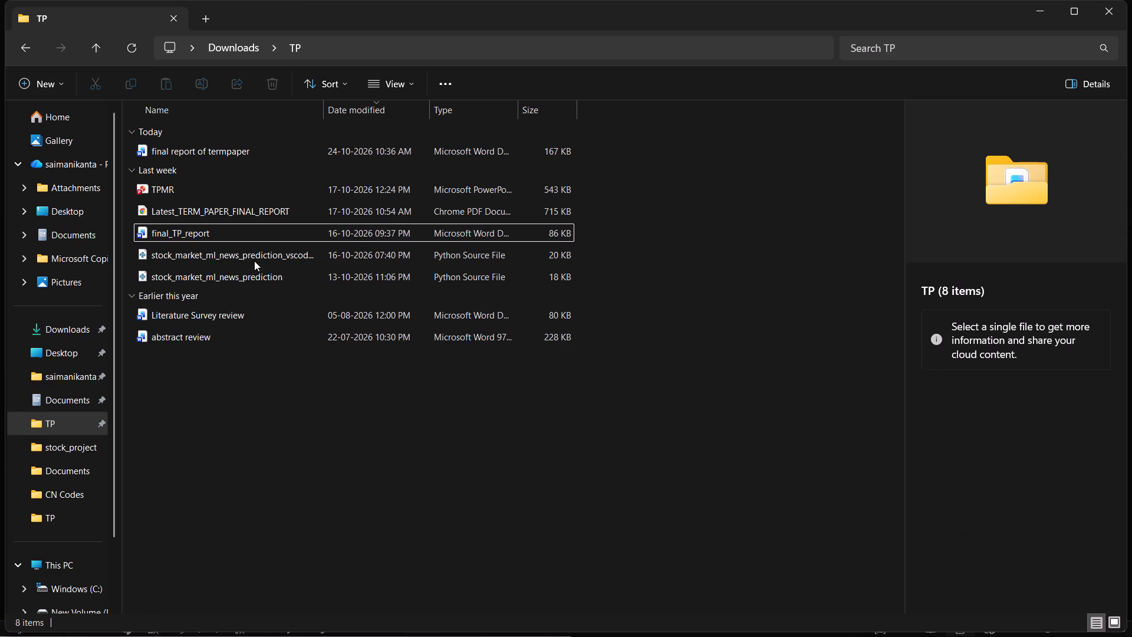
Delete the final_TP_report document and the Latest_TERM_PAPER_FINAL_REPORT PDF from the TP folder.
{"action": "left_click", "coordinate": [249, 228]}
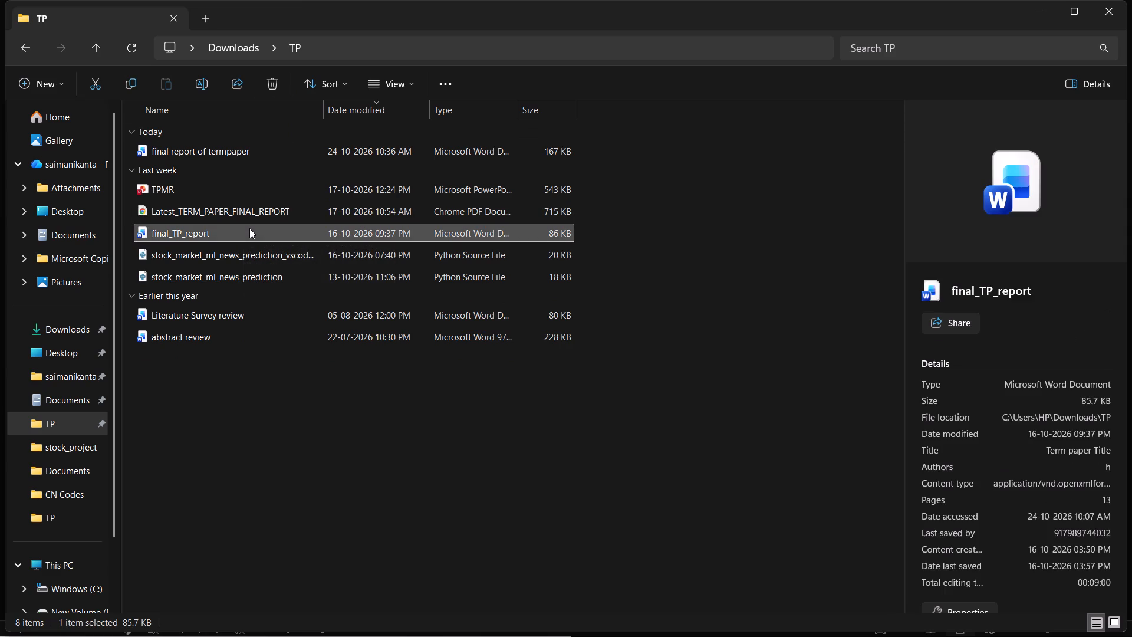
{"action": "left_click", "coordinate": [273, 84]}
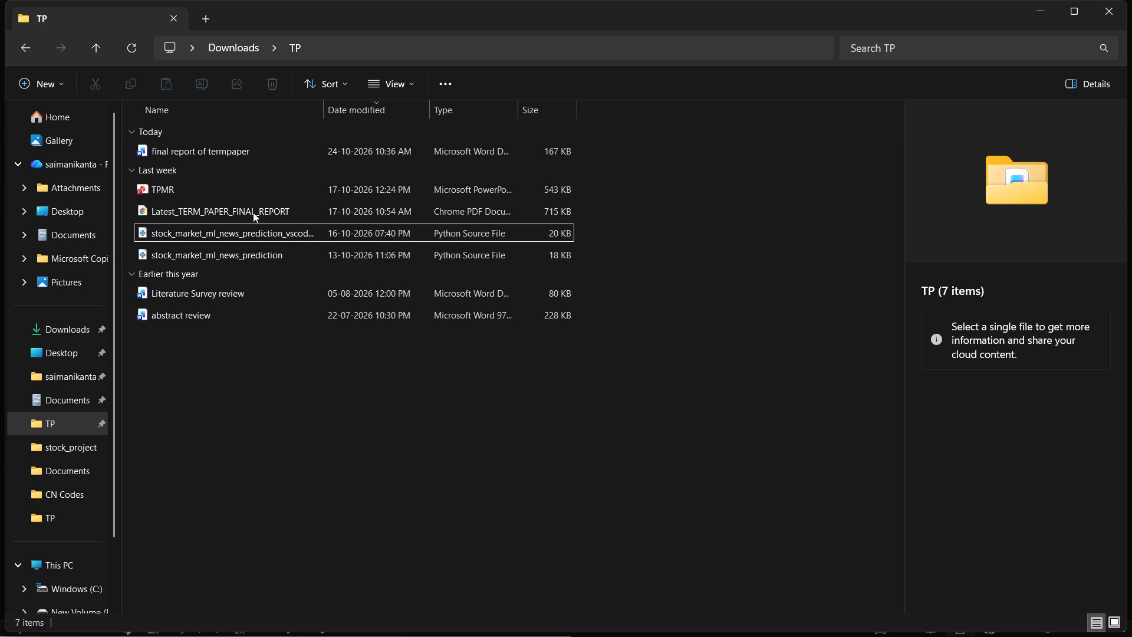
{"action": "left_click", "coordinate": [253, 212]}
{"action": "left_click", "coordinate": [275, 88]}
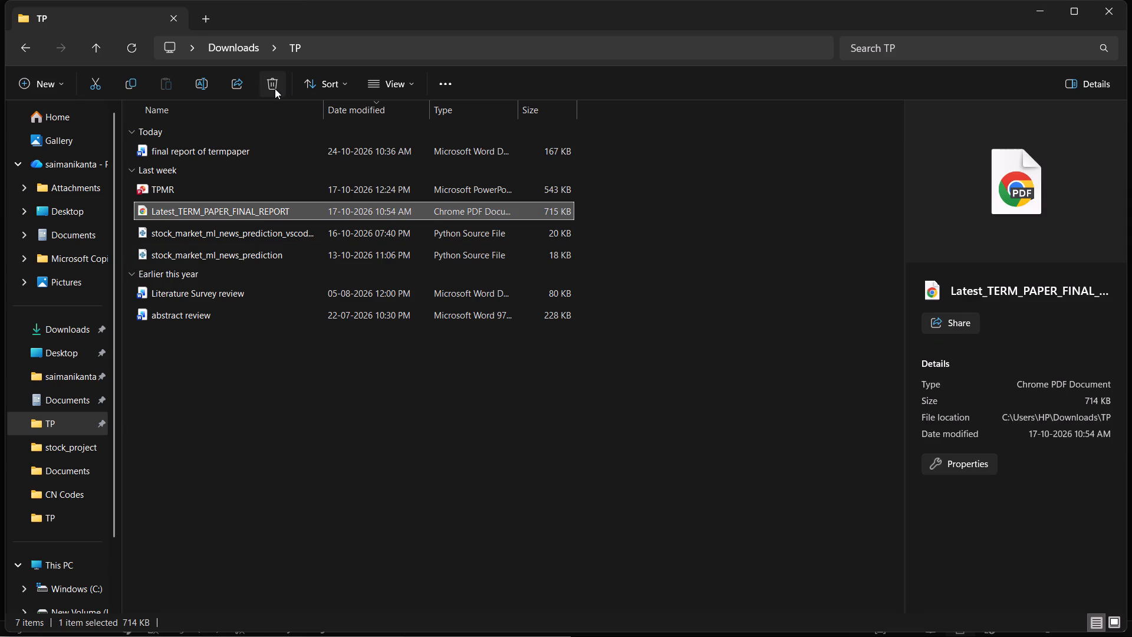
Open "final report of termpaper" in Word and save it as a PDF under the same name in the TP folder.
{"action": "double_click", "coordinate": [249, 144]}
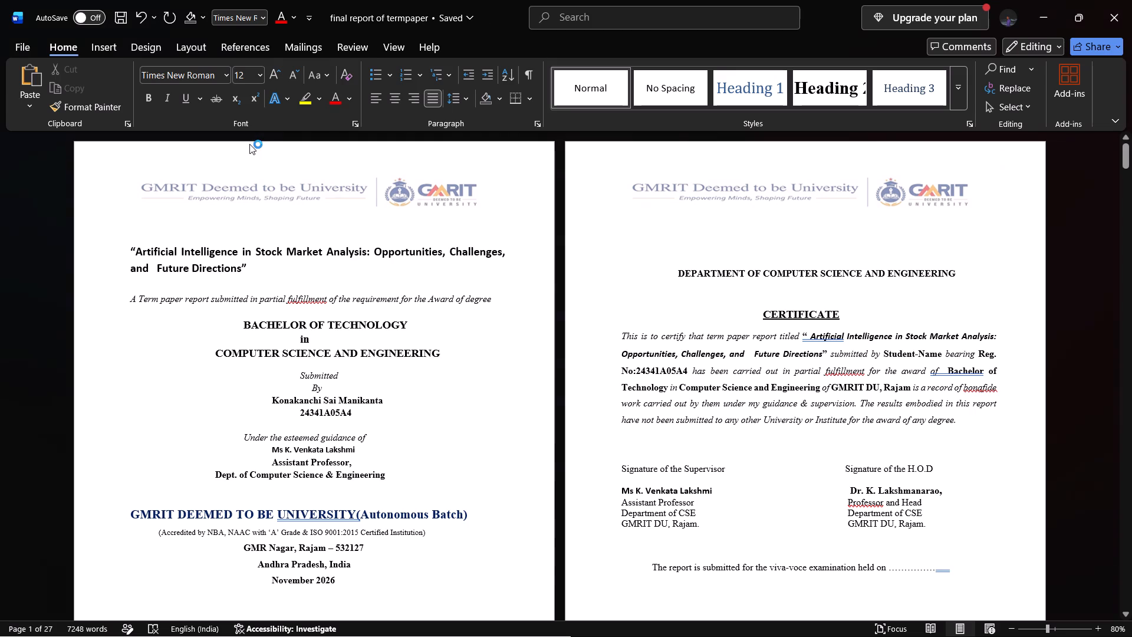
{"action": "left_click", "coordinate": [18, 48]}
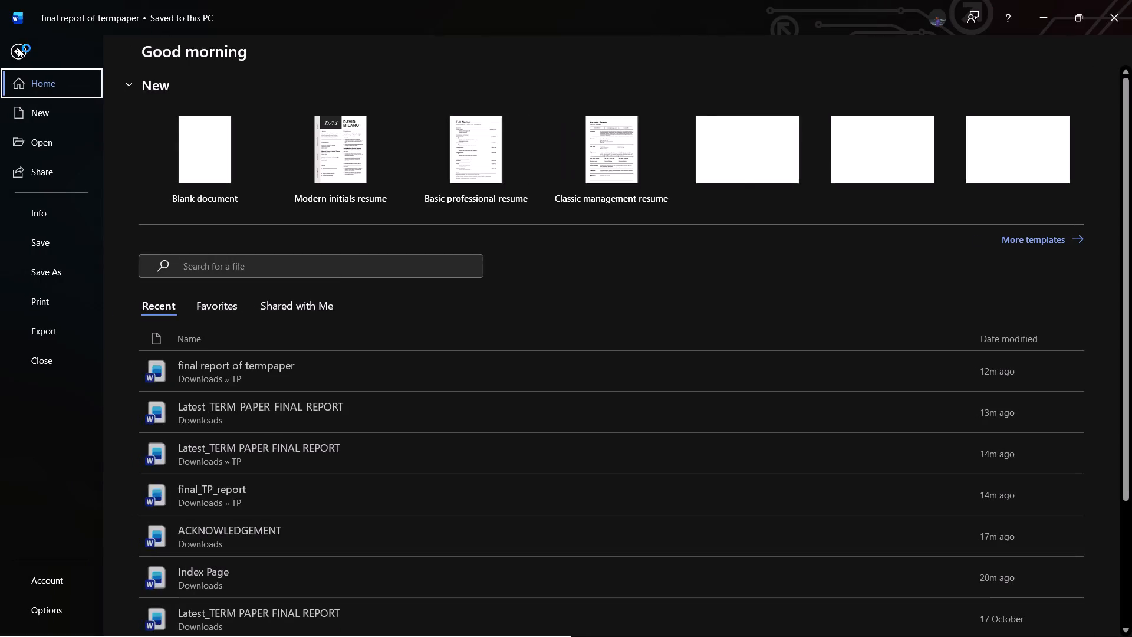
{"action": "left_click", "coordinate": [61, 270]}
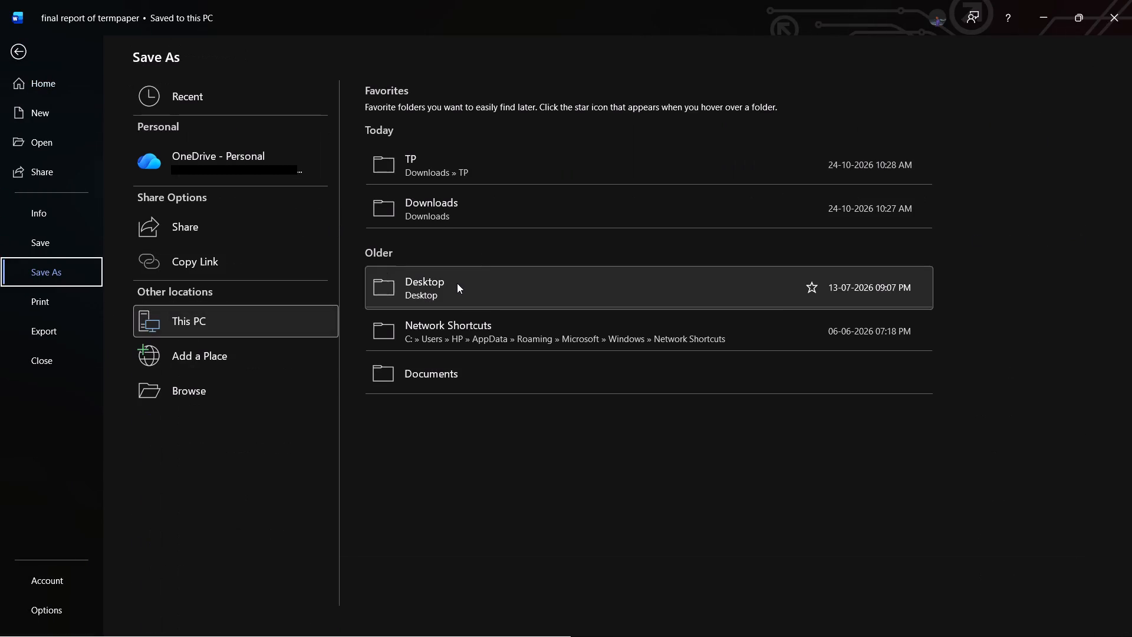
{"action": "left_click", "coordinate": [467, 156]}
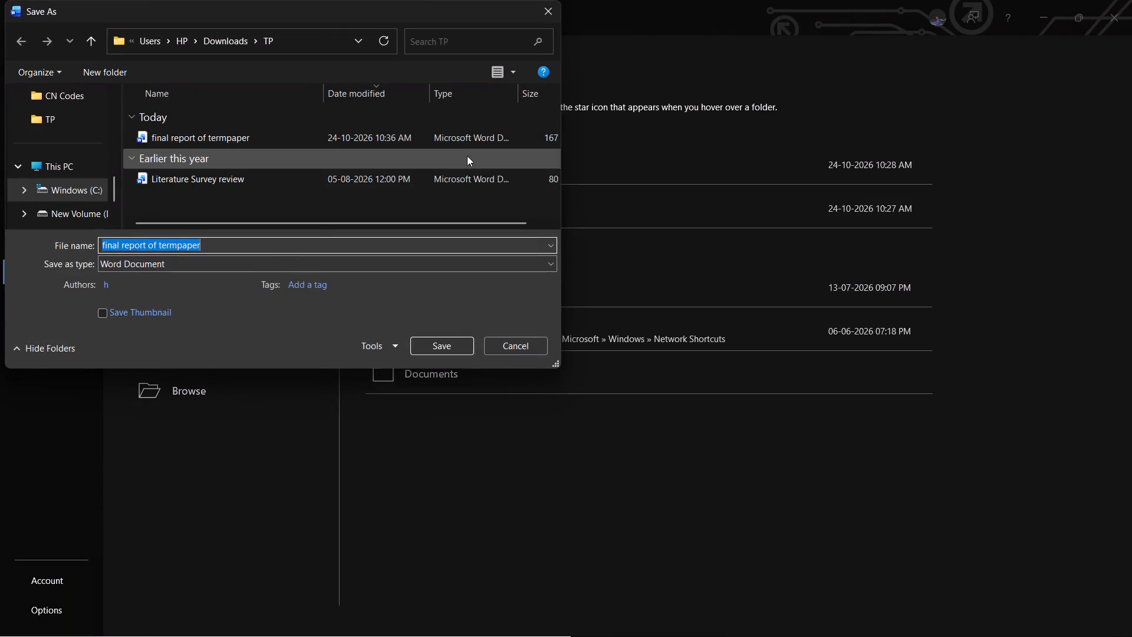
{"action": "left_click", "coordinate": [401, 269]}
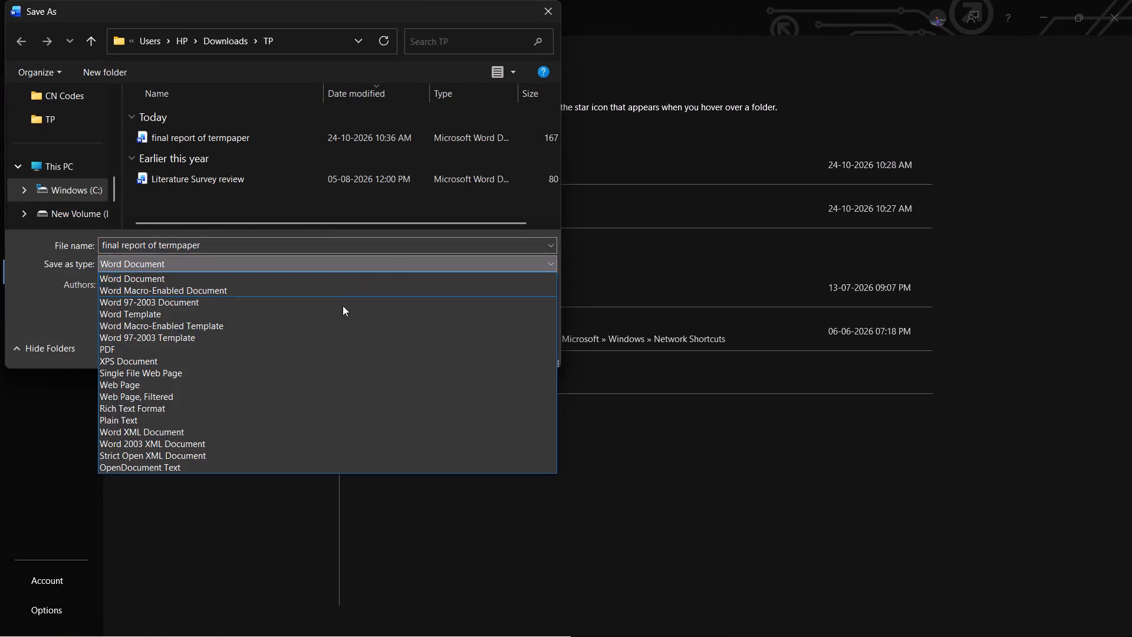
{"action": "left_click", "coordinate": [282, 345]}
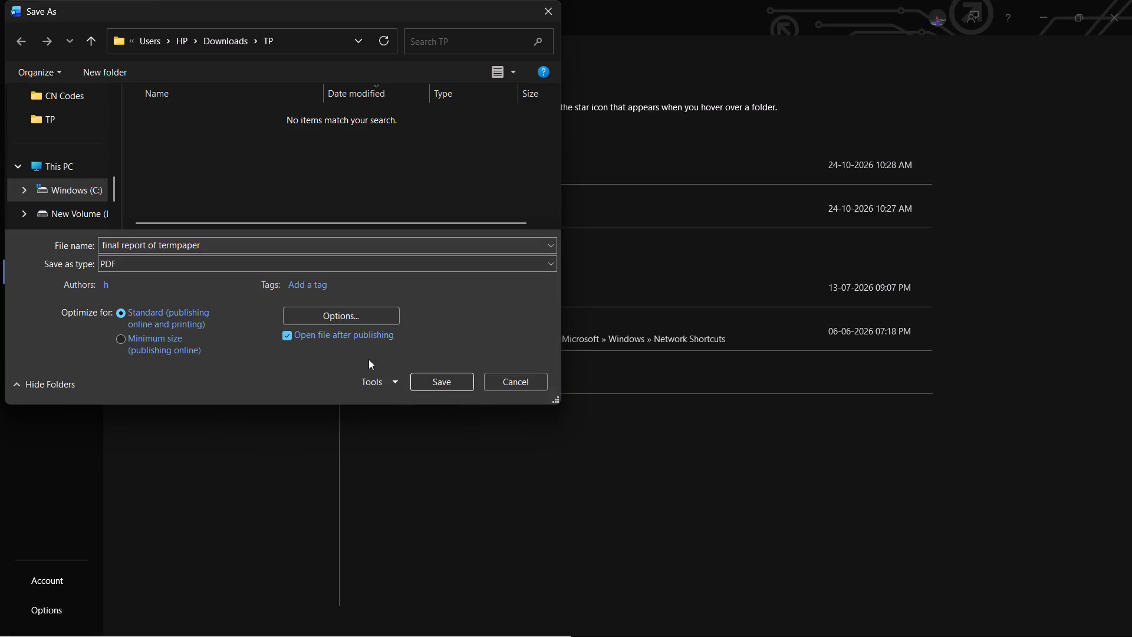
{"action": "left_click", "coordinate": [431, 383]}
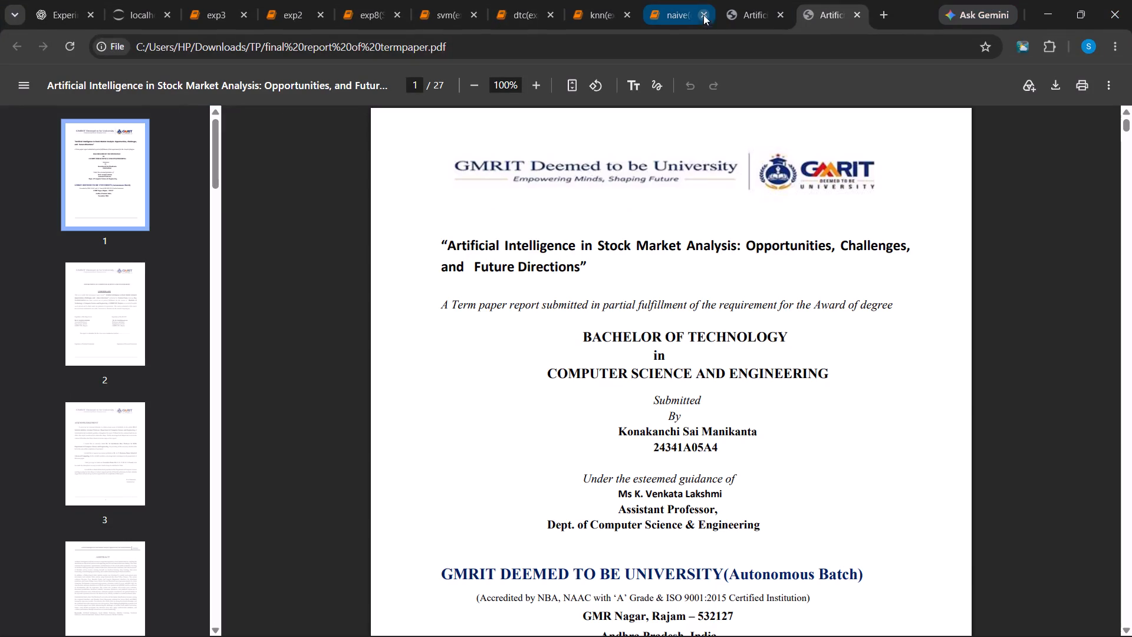
Close the notebook, localhost and duplicate PDF tabs in the browser, keeping only the Experiment-wise programs tab and one report PDF tab.
{"action": "left_click", "coordinate": [703, 12]}
{"action": "left_click", "coordinate": [703, 12]}
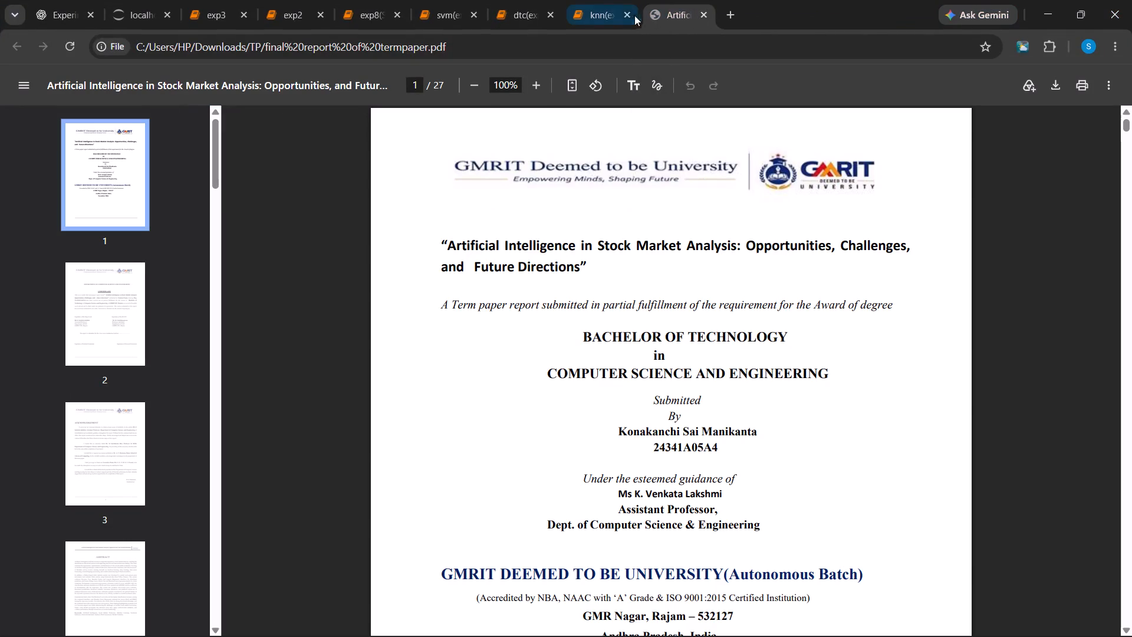
{"action": "left_click", "coordinate": [630, 15]}
{"action": "left_click", "coordinate": [552, 12]}
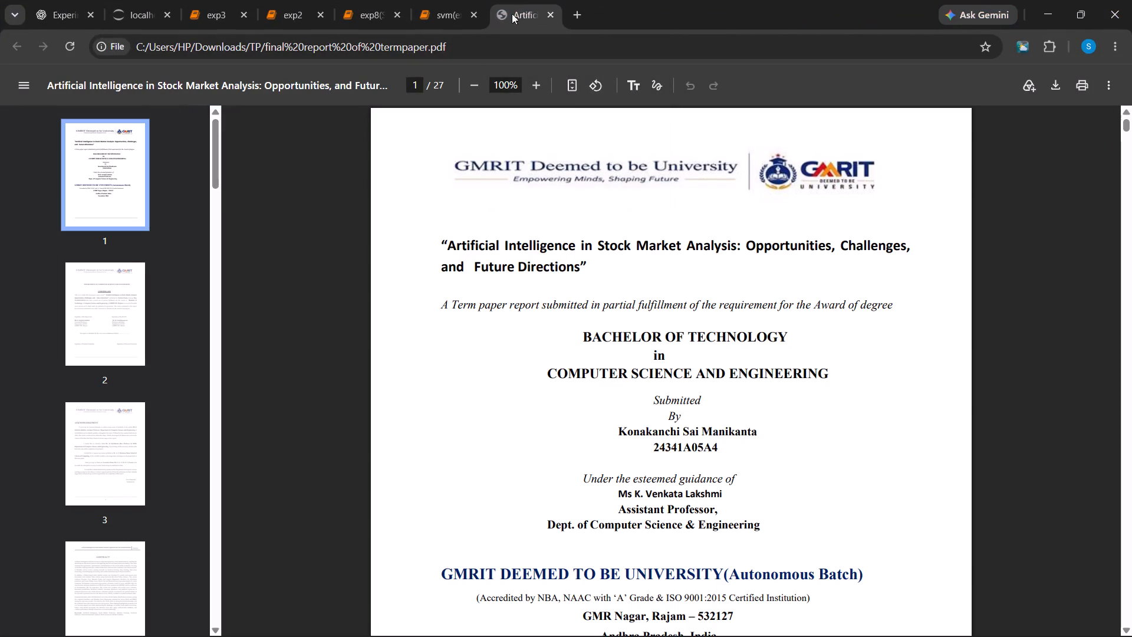
{"action": "left_click", "coordinate": [473, 12]}
{"action": "left_click", "coordinate": [394, 12]}
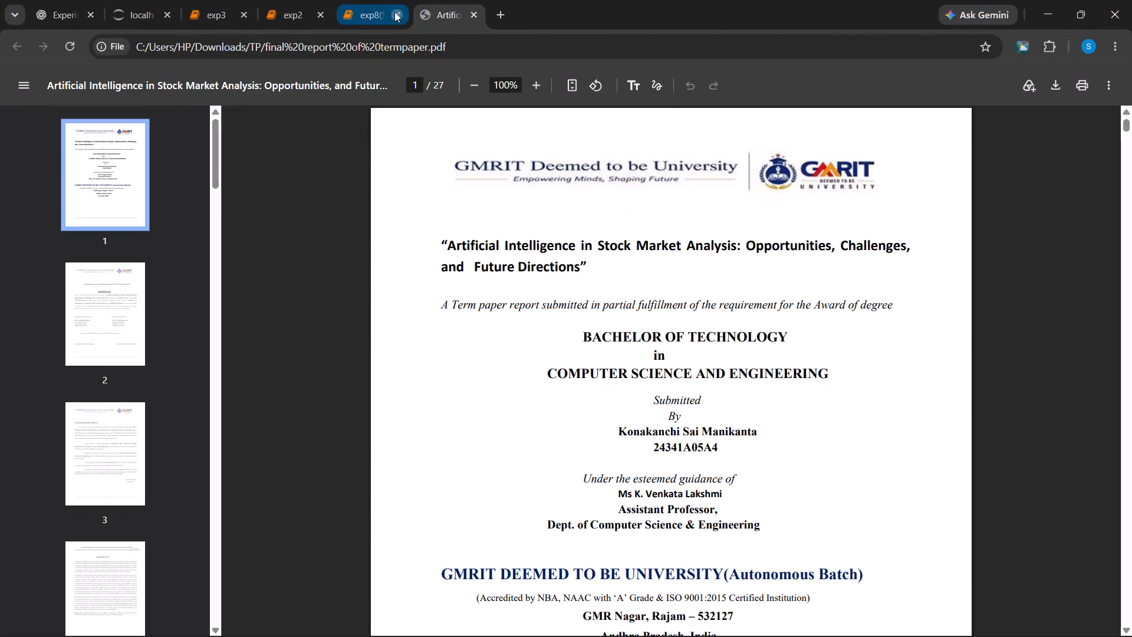
{"action": "left_click", "coordinate": [320, 12]}
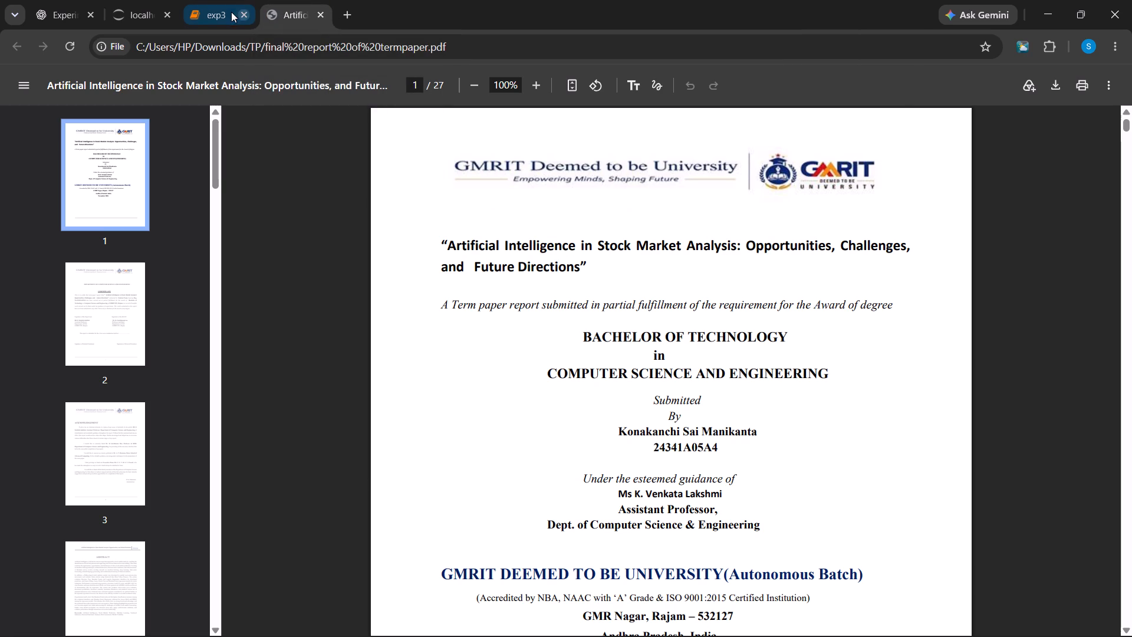
{"action": "left_click", "coordinate": [238, 15]}
{"action": "left_click", "coordinate": [241, 15]}
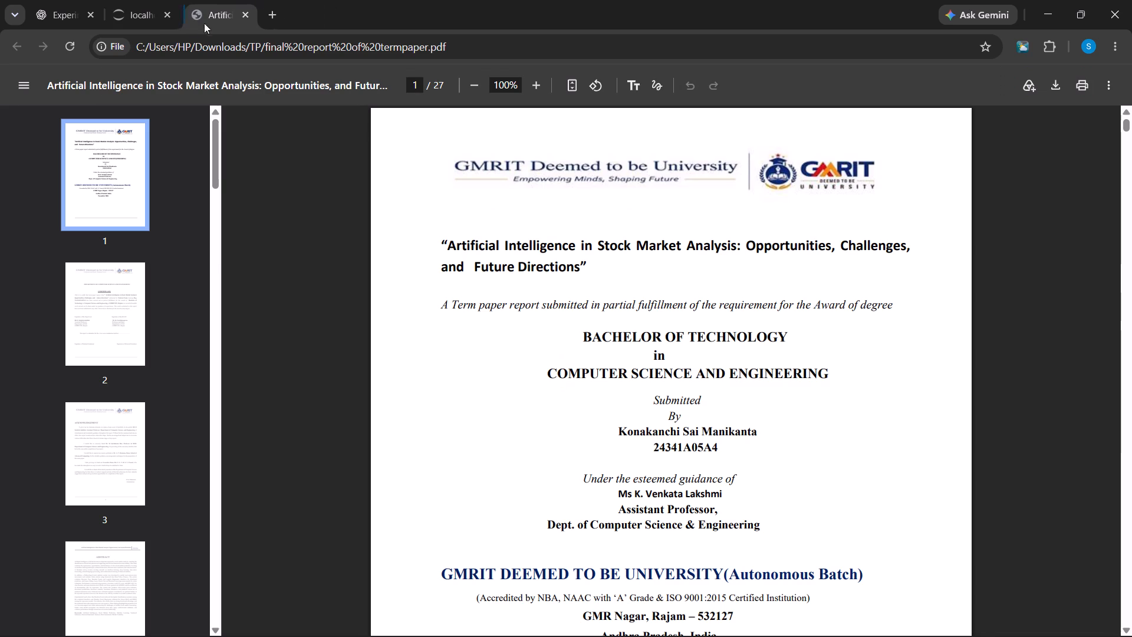
{"action": "left_click", "coordinate": [166, 17]}
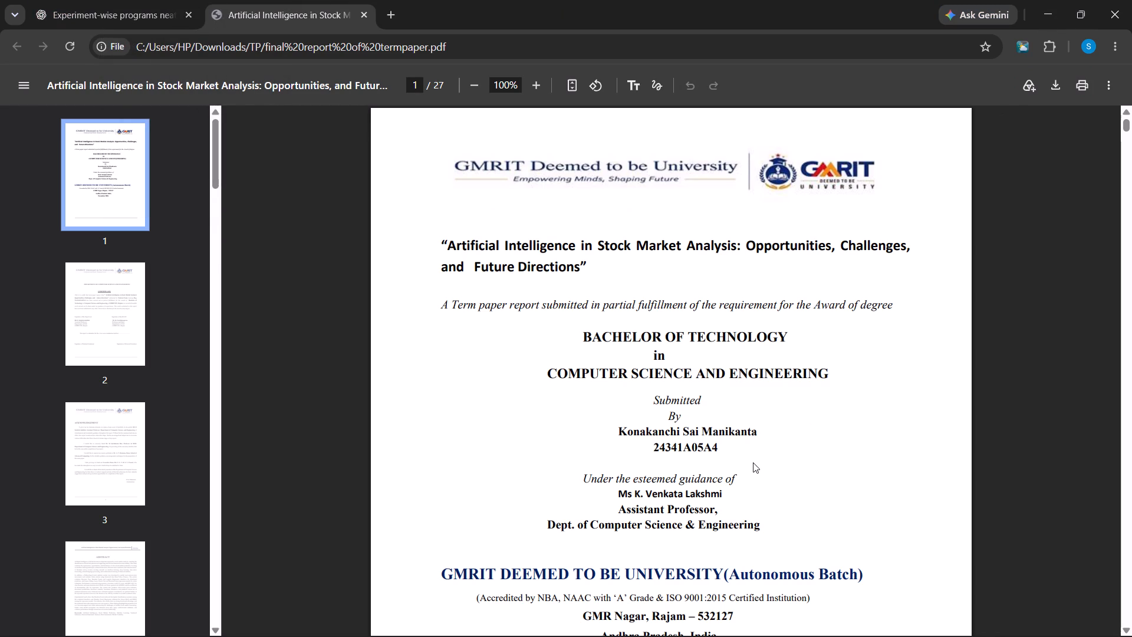
Look through the exported report PDF from the cover page through the Acknowledgement, Index, Introduction and literature survey to Case Study 3.
{"action": "scroll", "coordinate": [753, 462], "scroll_direction": "down", "scroll_amount": 11}
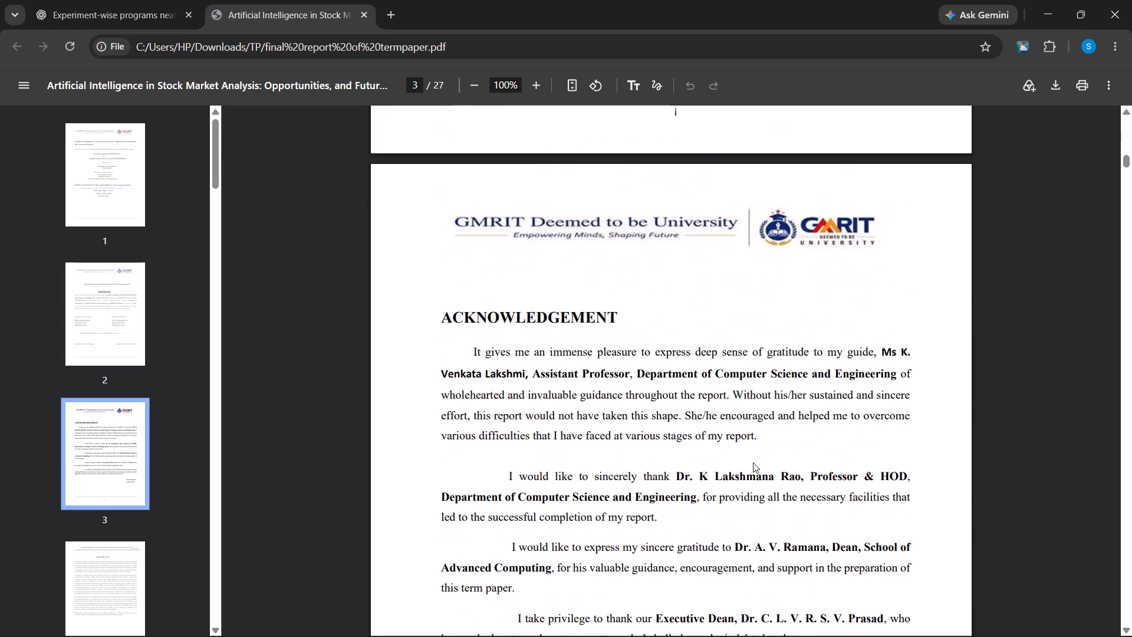
{"action": "scroll", "coordinate": [753, 462], "scroll_direction": "down", "scroll_amount": 12}
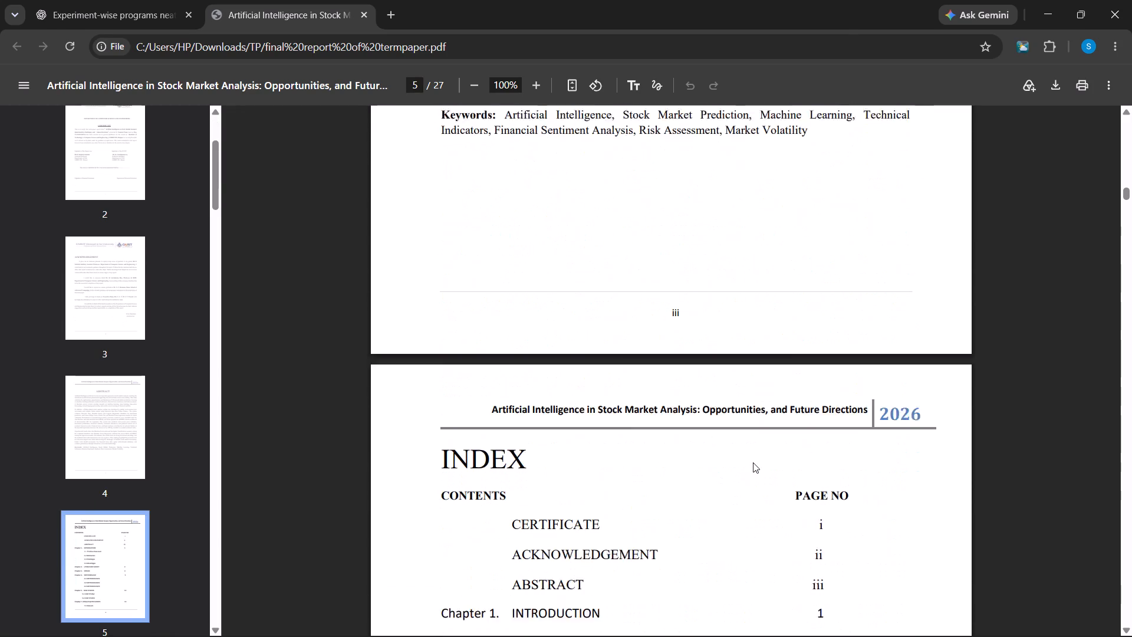
{"action": "scroll", "coordinate": [753, 462], "scroll_direction": "down", "scroll_amount": 12}
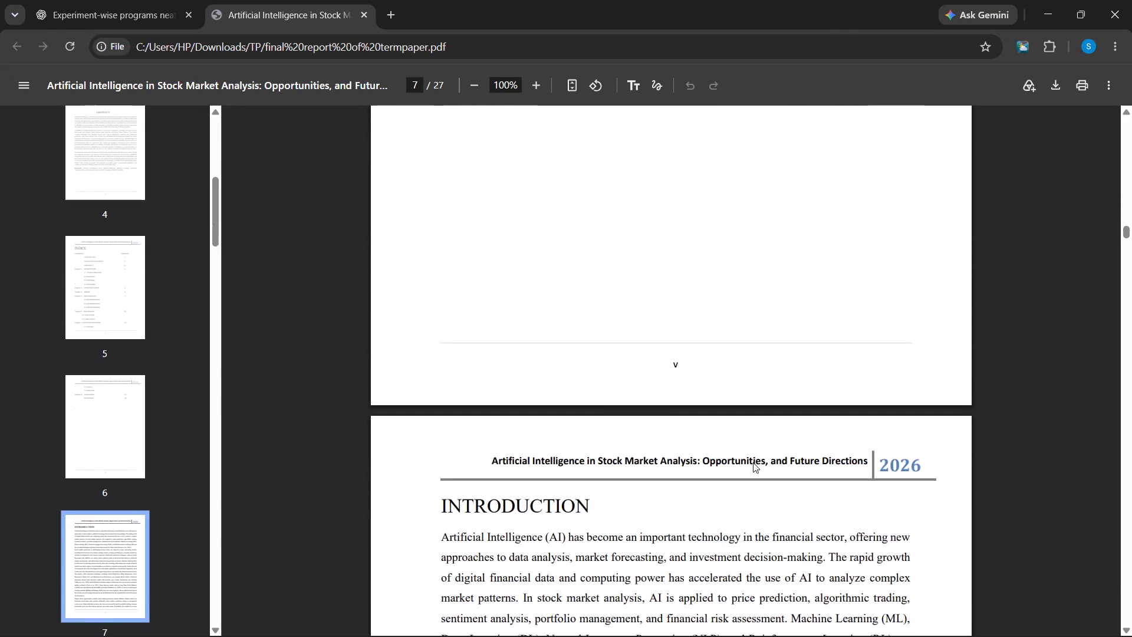
{"action": "scroll", "coordinate": [753, 462], "scroll_direction": "down", "scroll_amount": 12}
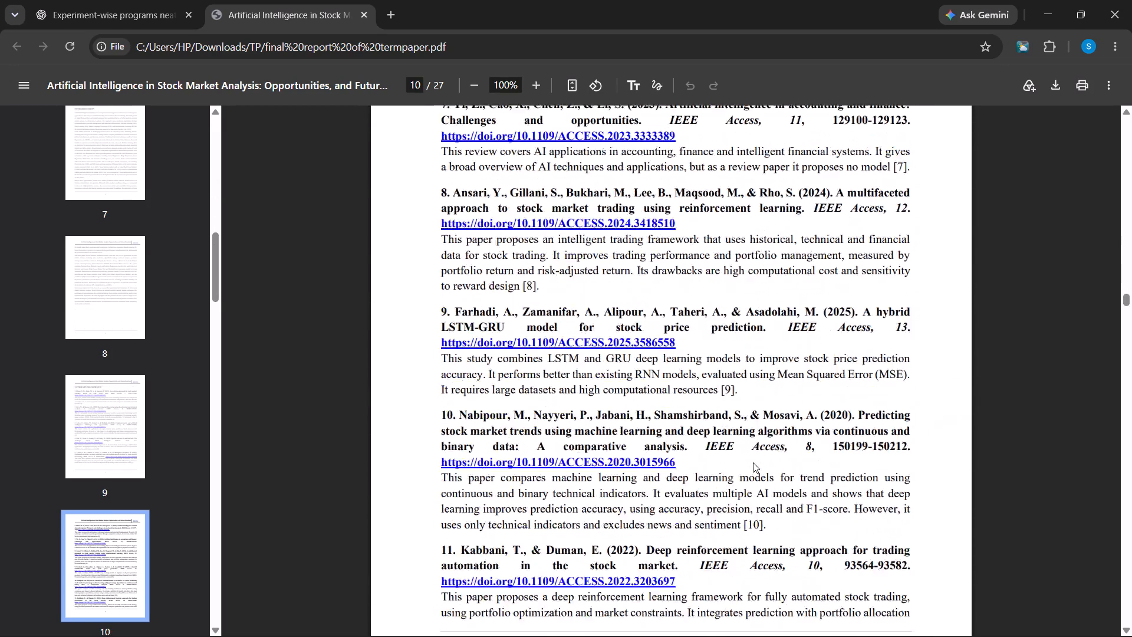
{"action": "scroll", "coordinate": [753, 462], "scroll_direction": "down", "scroll_amount": 13}
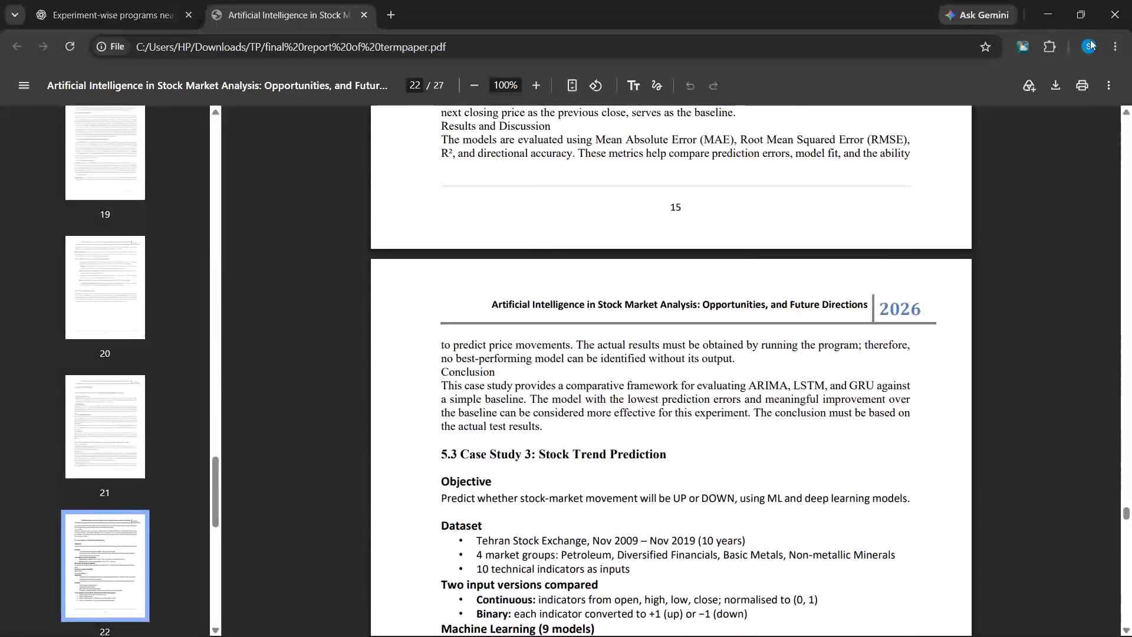
Minimize the browser and Word windows to return to the TP folder in File Explorer.
{"action": "left_click", "coordinate": [1058, 8]}
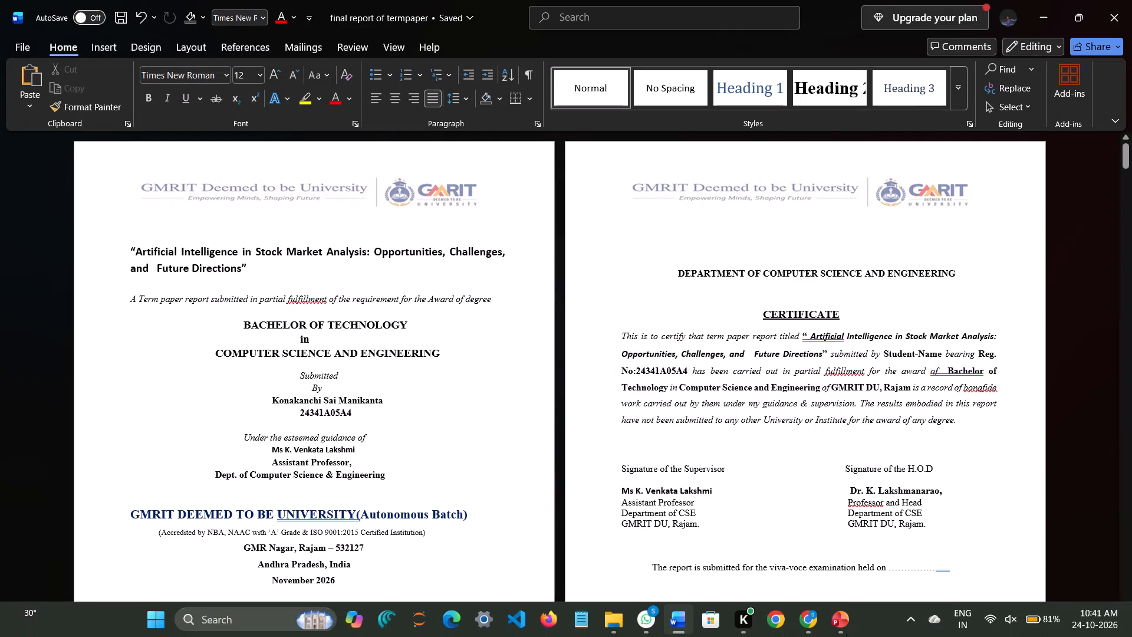
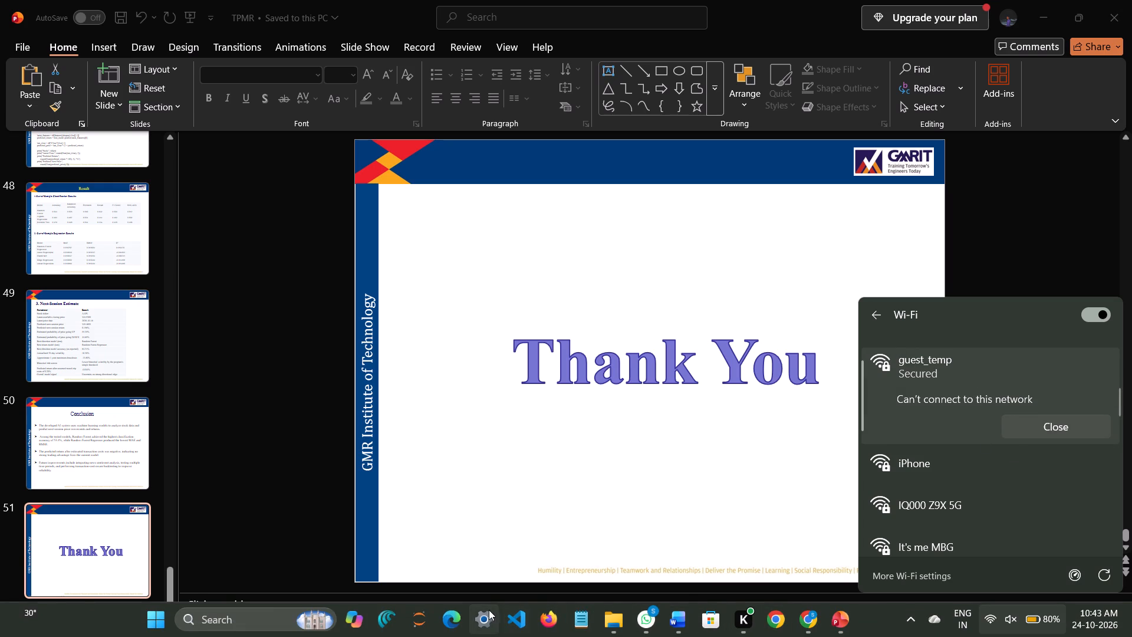
Search Windows Settings for "dns", view the Wi-Fi settings page, close Settings, and check the current Wi-Fi connection.
{"action": "left_click", "coordinate": [488, 610]}
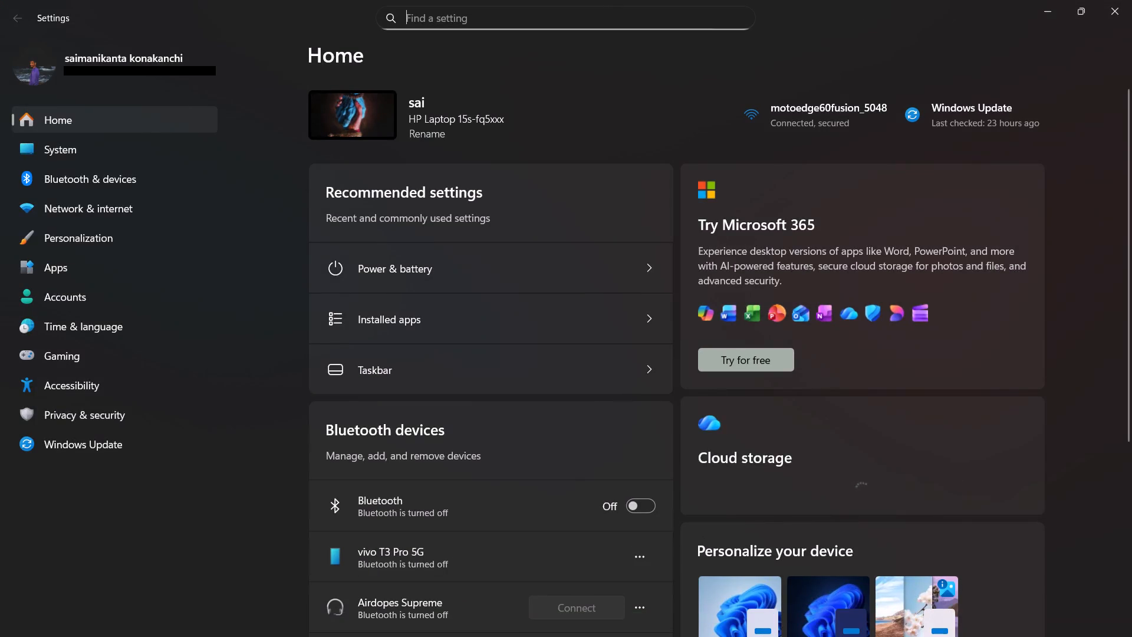
{"action": "left_click", "coordinate": [594, 11]}
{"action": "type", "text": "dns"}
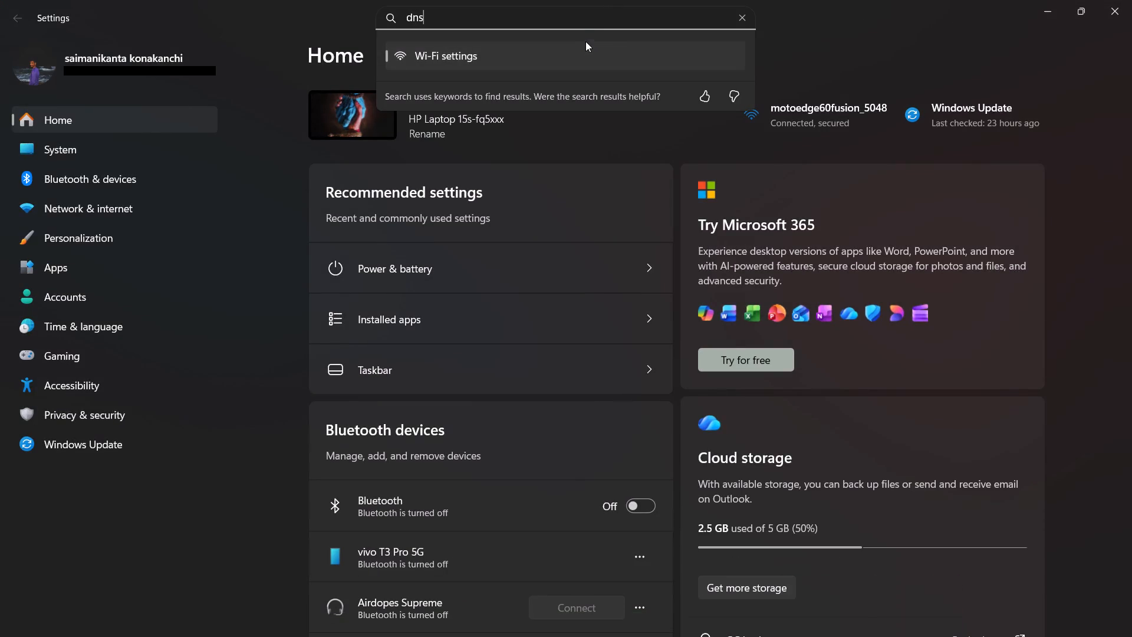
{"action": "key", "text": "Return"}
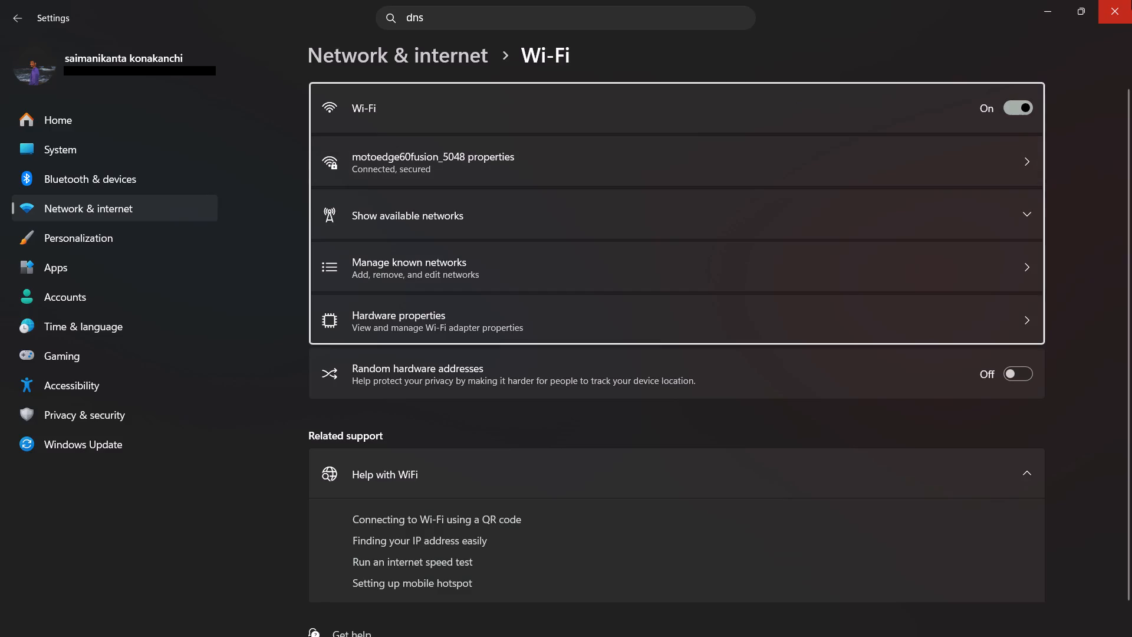
{"action": "left_click", "coordinate": [1118, 12]}
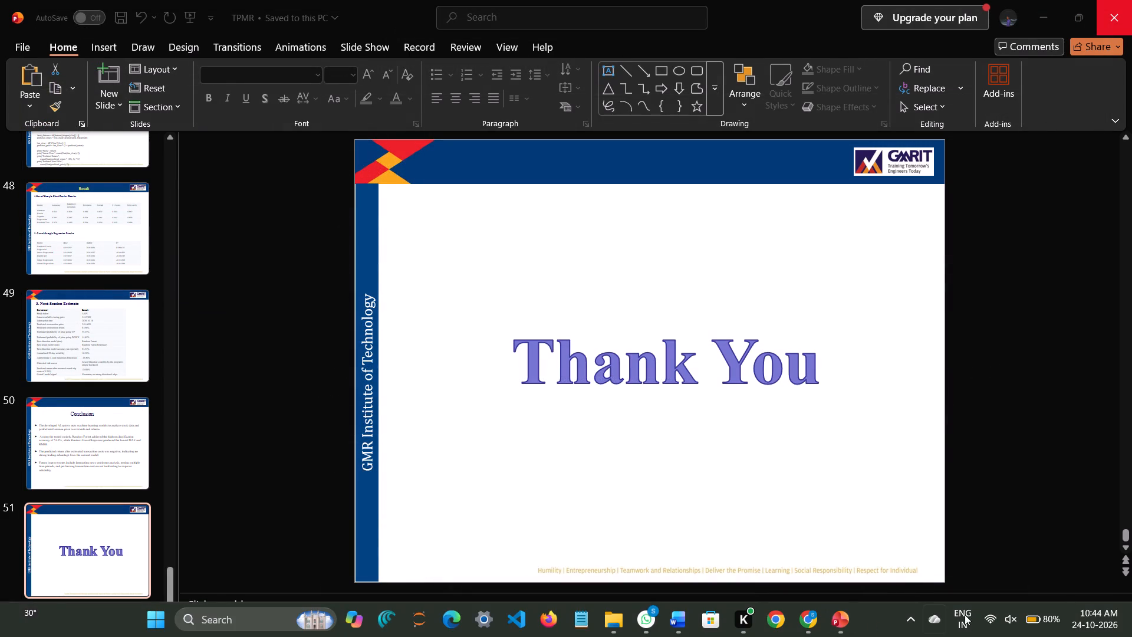
{"action": "left_click", "coordinate": [990, 620]}
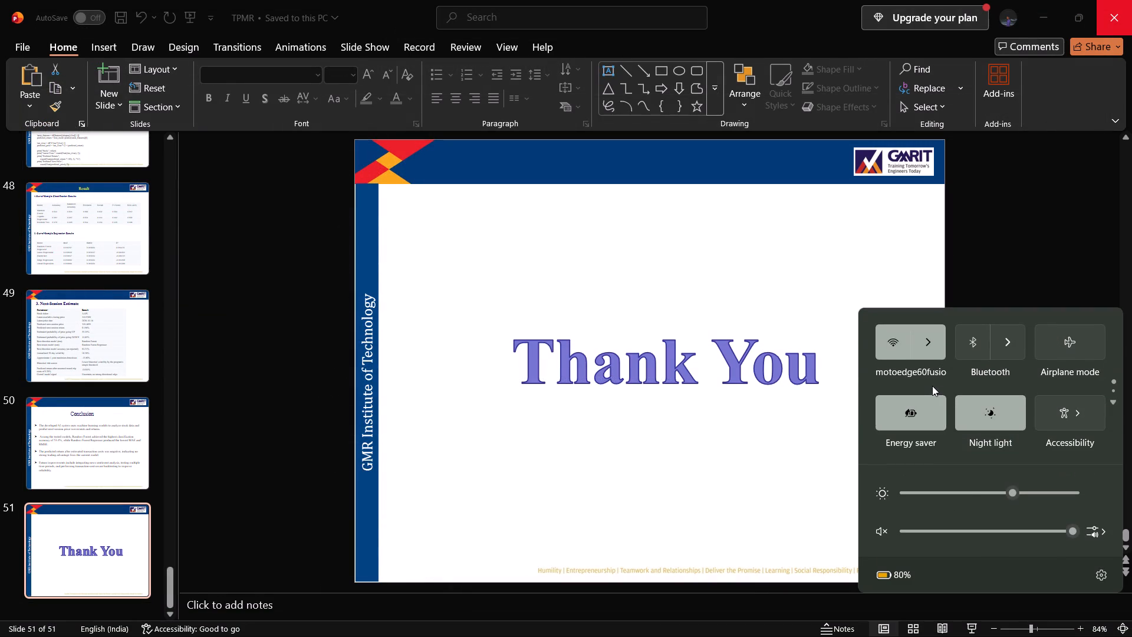
{"action": "left_click", "coordinate": [663, 390]}
Look back through the TPMR presentation from the closing Thank You slide to the references on slide 24.
{"action": "scroll", "coordinate": [663, 390], "scroll_direction": "up", "scroll_amount": 7}
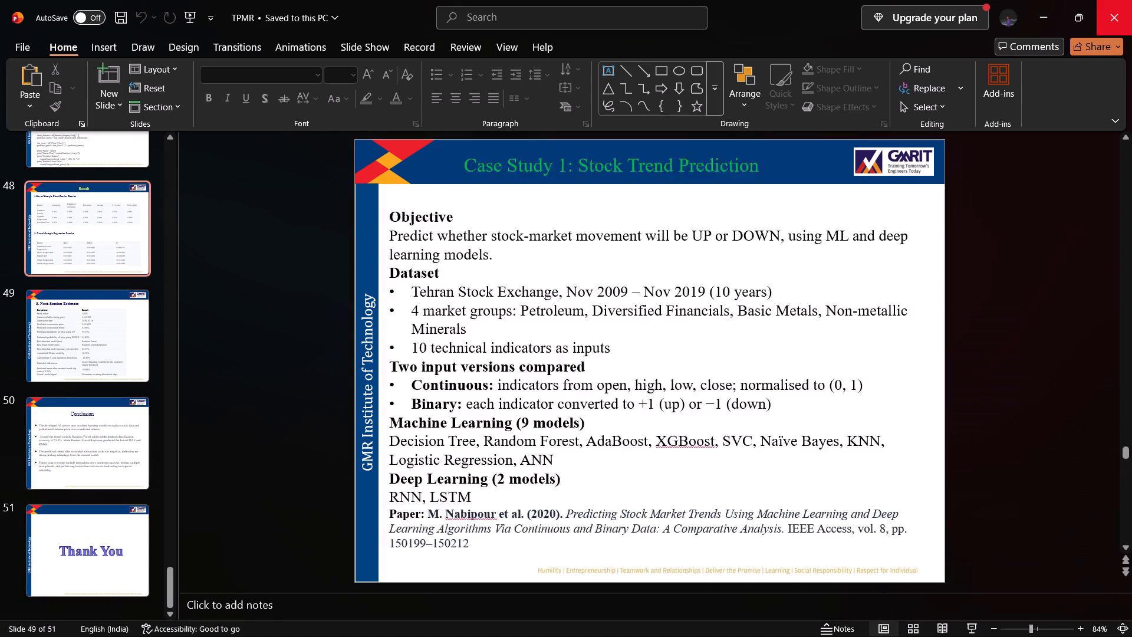
{"action": "scroll", "coordinate": [663, 390], "scroll_direction": "up", "scroll_amount": 4}
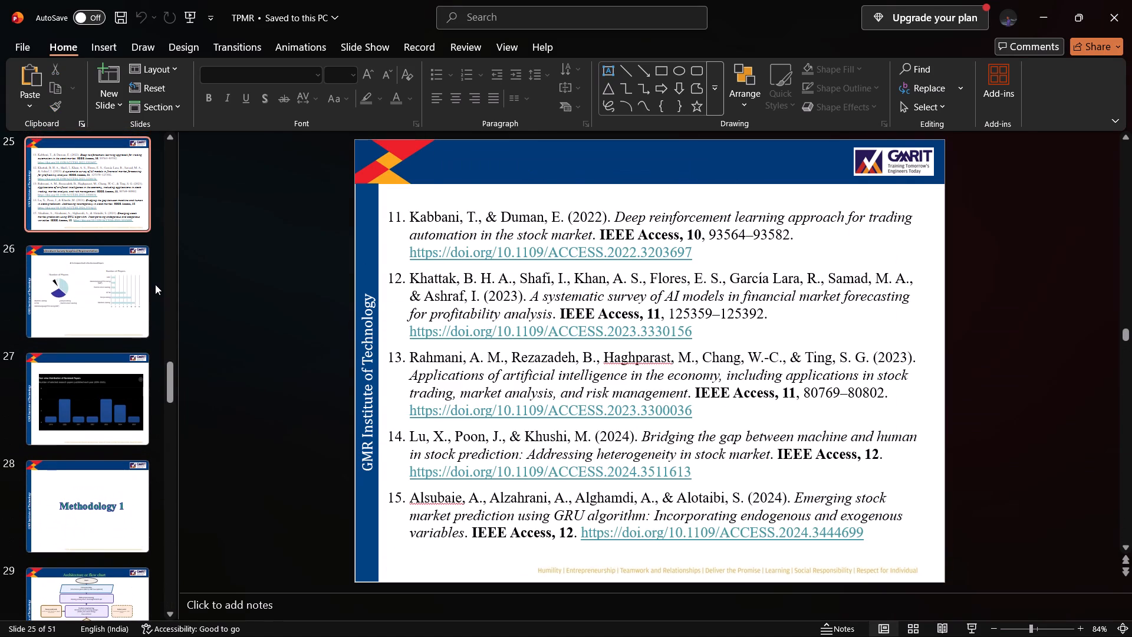
{"action": "scroll", "coordinate": [75, 267], "scroll_direction": "up", "scroll_amount": 14}
{"action": "scroll", "coordinate": [75, 267], "scroll_direction": "up", "scroll_amount": 7}
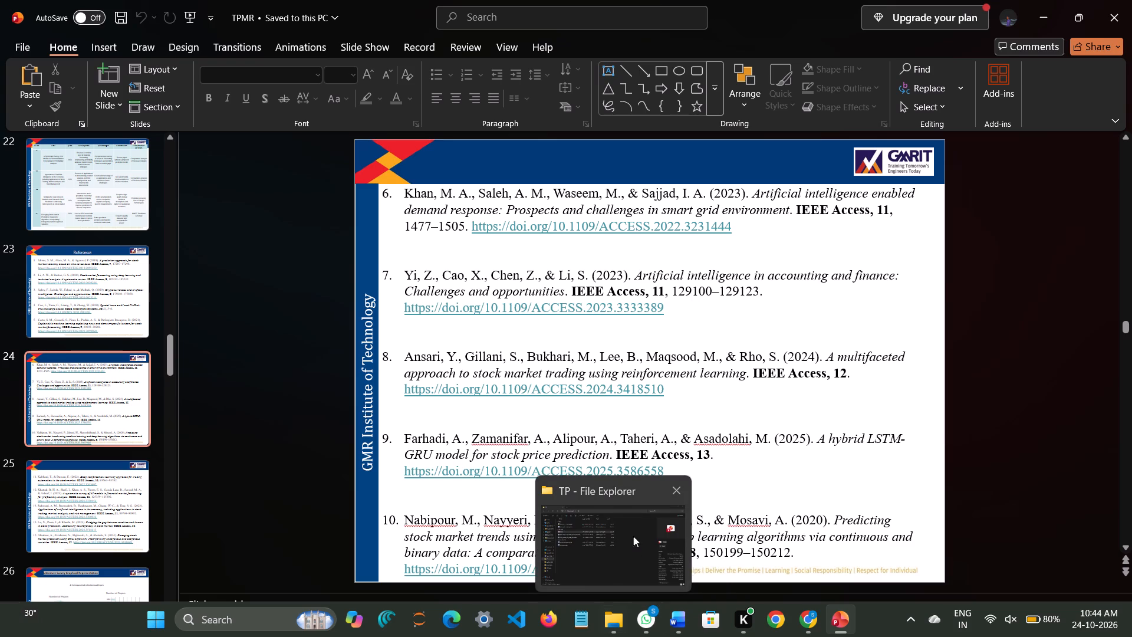
Close the TP folder window in File Explorer.
{"action": "left_click", "coordinate": [672, 482]}
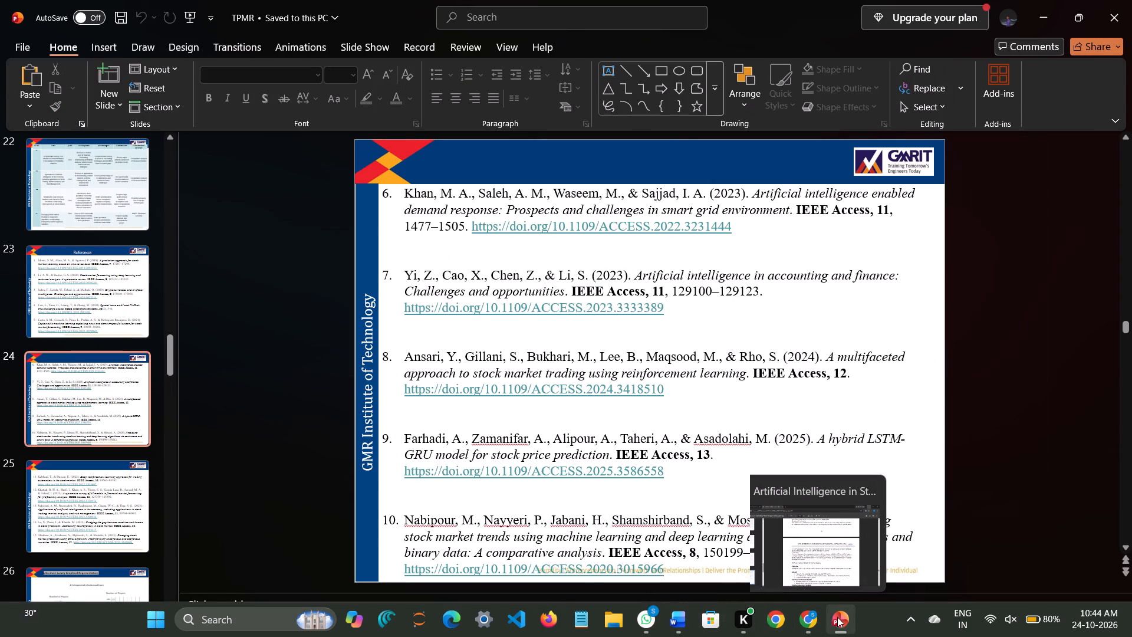
Switch to the TPMR presentation and compare its Abstract slide with its Introduction slide.
{"action": "left_click_drag", "start_coordinate": [1025, 503], "coordinate": [554, 385]}
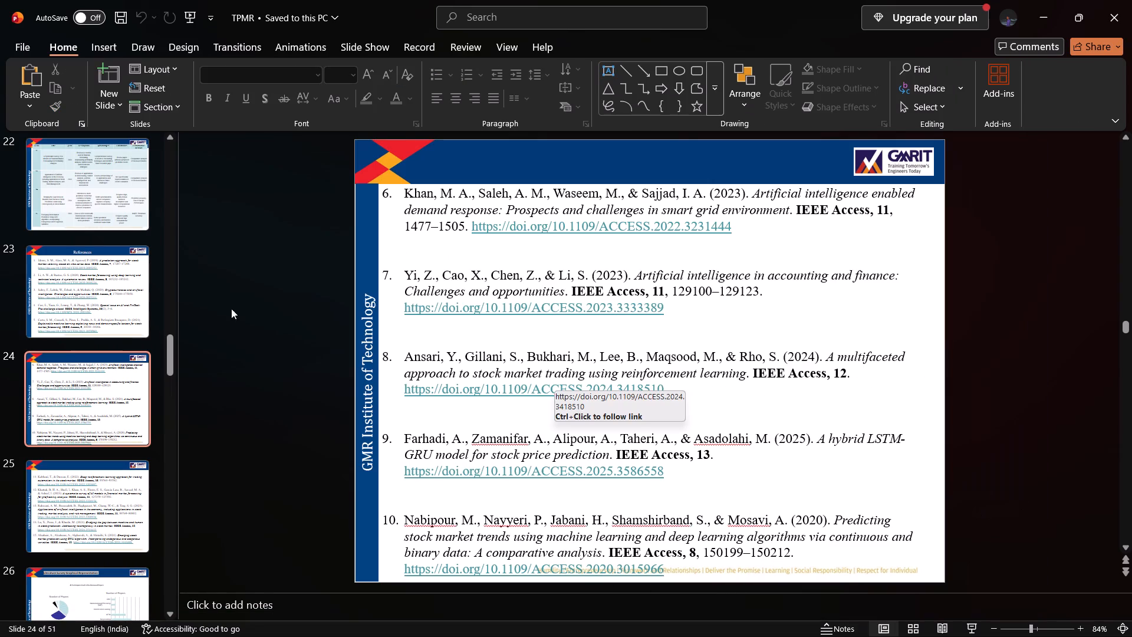
{"action": "scroll", "coordinate": [100, 260], "scroll_direction": "up", "scroll_amount": 14}
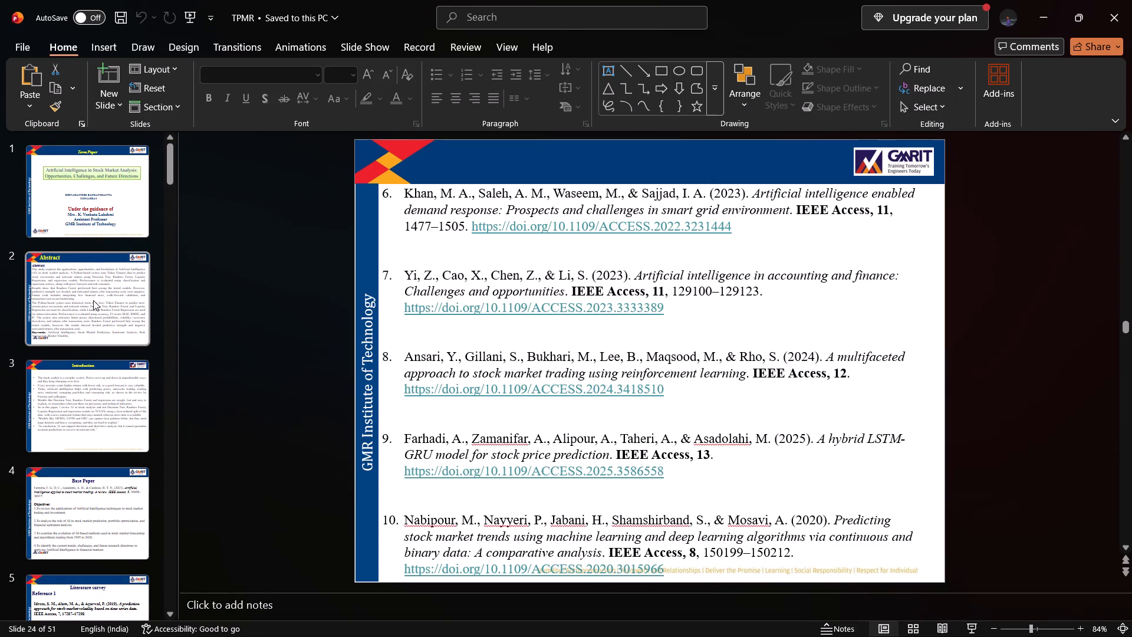
{"action": "left_click", "coordinate": [93, 300]}
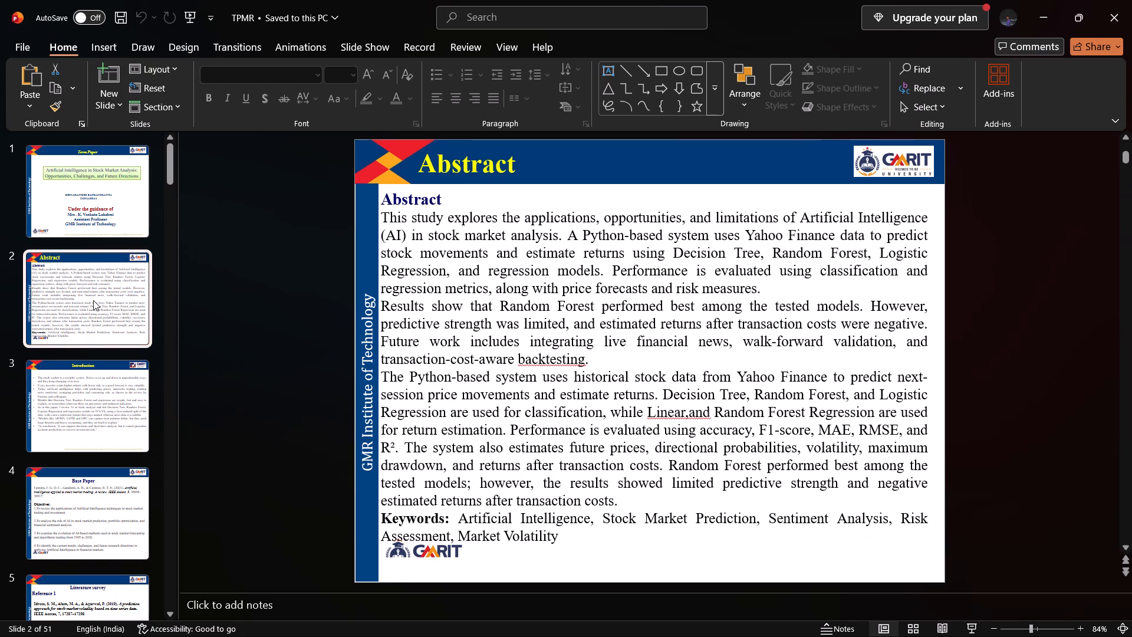
{"action": "left_click", "coordinate": [77, 380]}
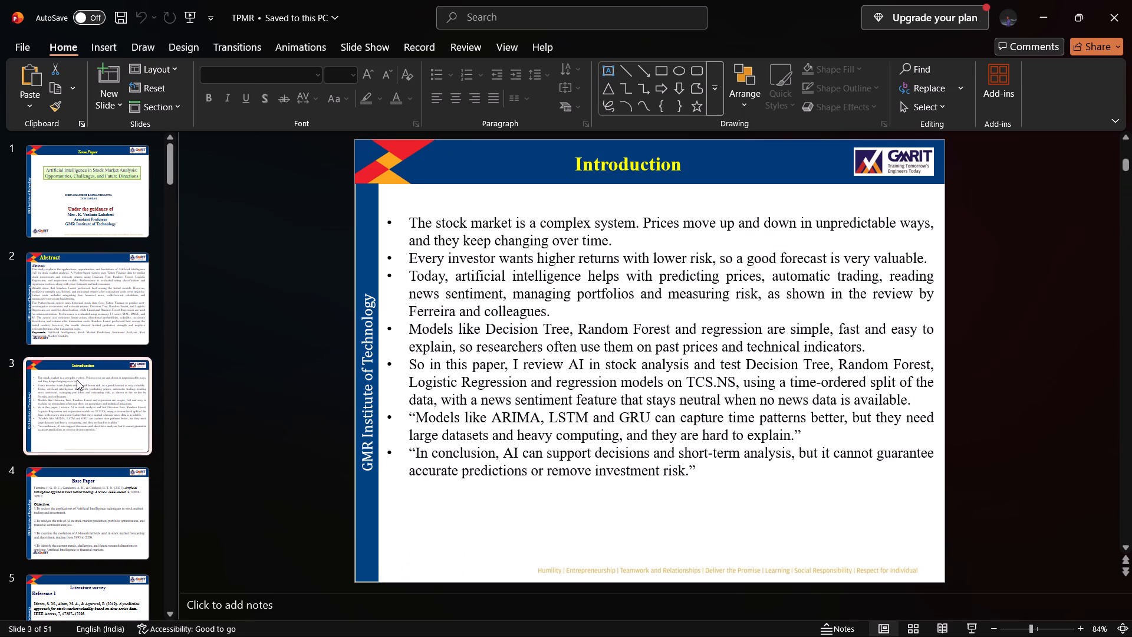
{"action": "left_click", "coordinate": [81, 306]}
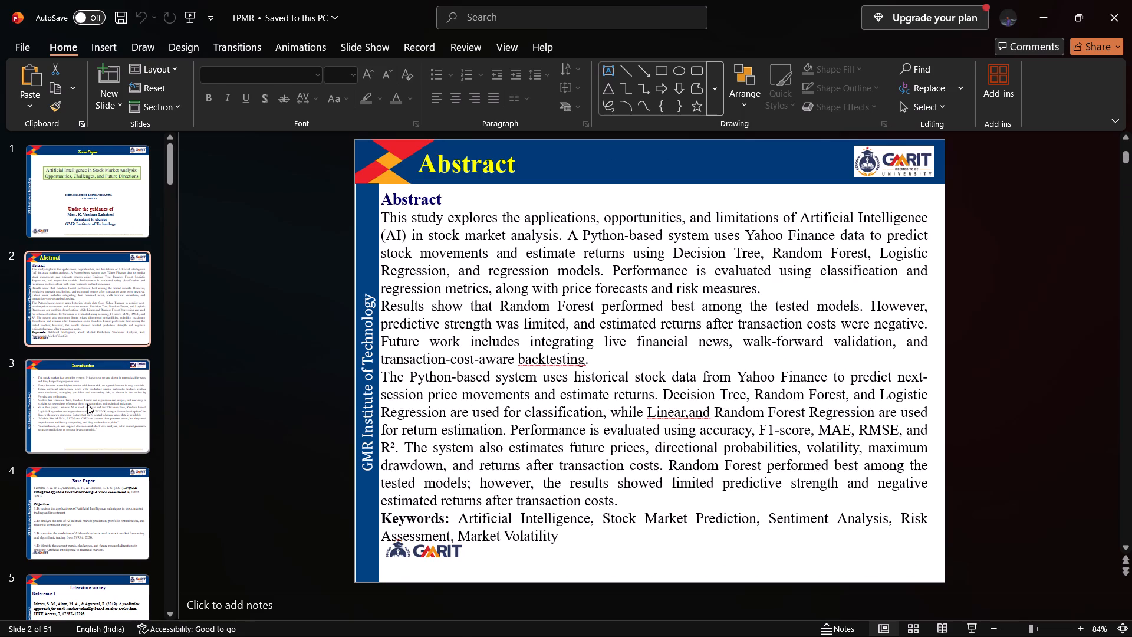
{"action": "left_click", "coordinate": [87, 406]}
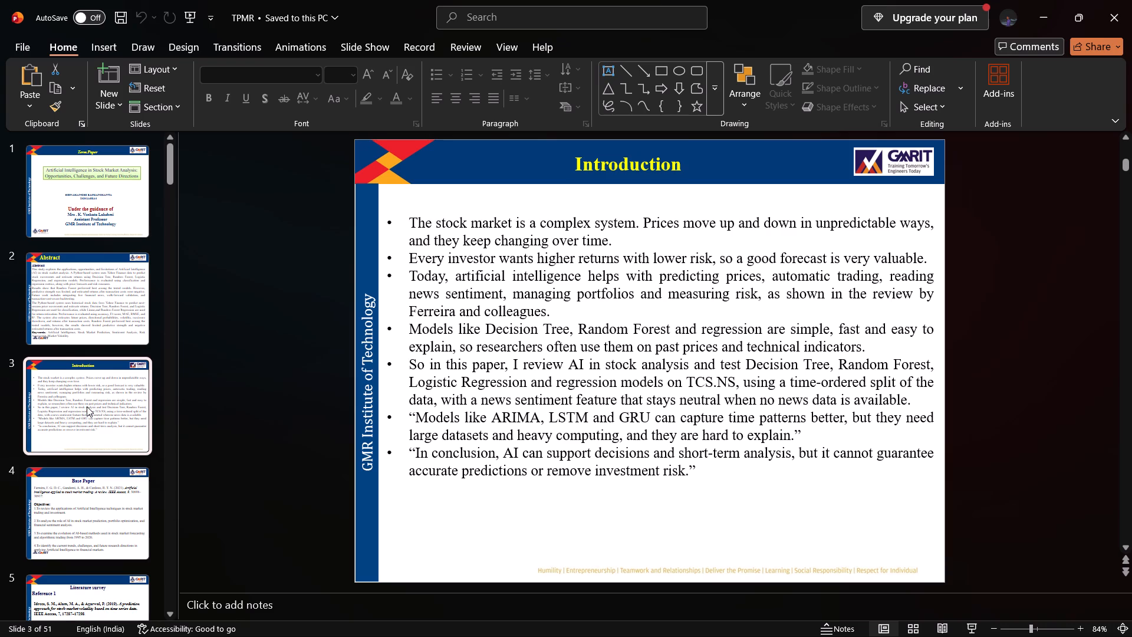
{"action": "left_click", "coordinate": [87, 406]}
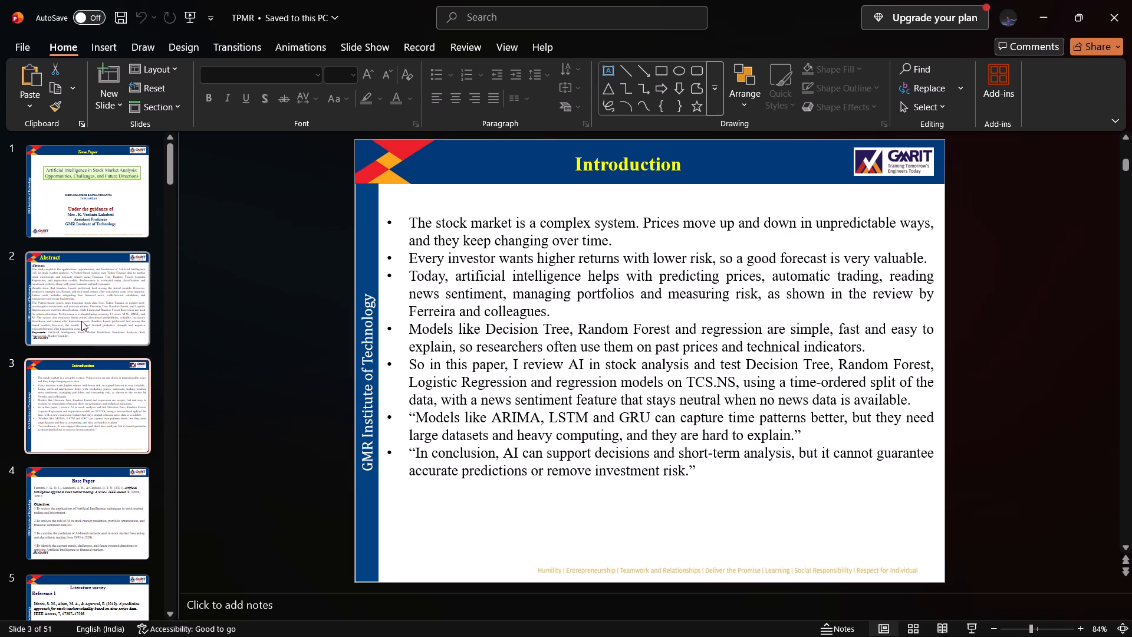
{"action": "left_click", "coordinate": [81, 321]}
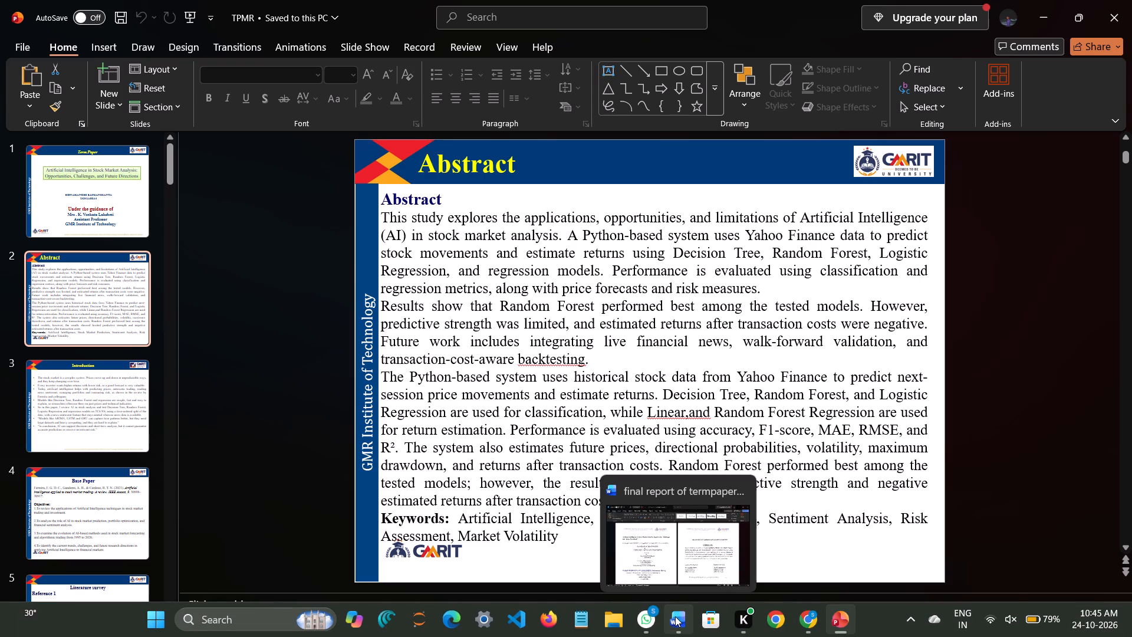
Switch to "final report of termpaper" in Word and review the Acknowledgement, Abstract, Index and Introduction pages.
{"action": "left_click", "coordinate": [675, 616]}
{"action": "scroll", "coordinate": [625, 481], "scroll_direction": "down", "scroll_amount": 4}
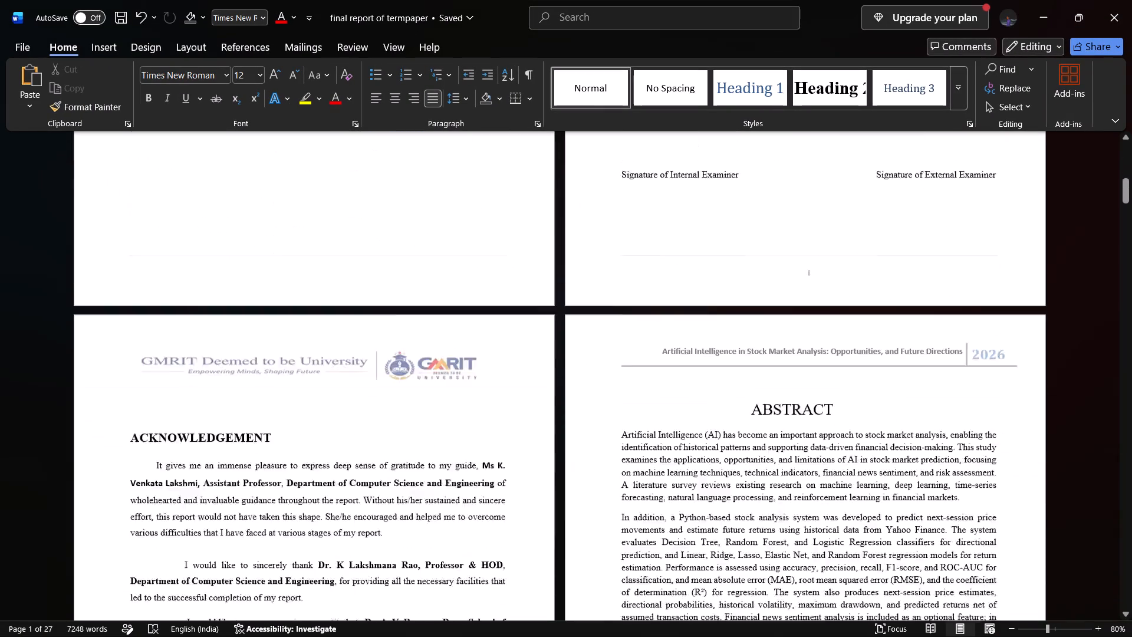
{"action": "scroll", "coordinate": [625, 481], "scroll_direction": "down", "scroll_amount": 1}
{"action": "scroll", "coordinate": [625, 481], "scroll_direction": "up", "scroll_amount": 1}
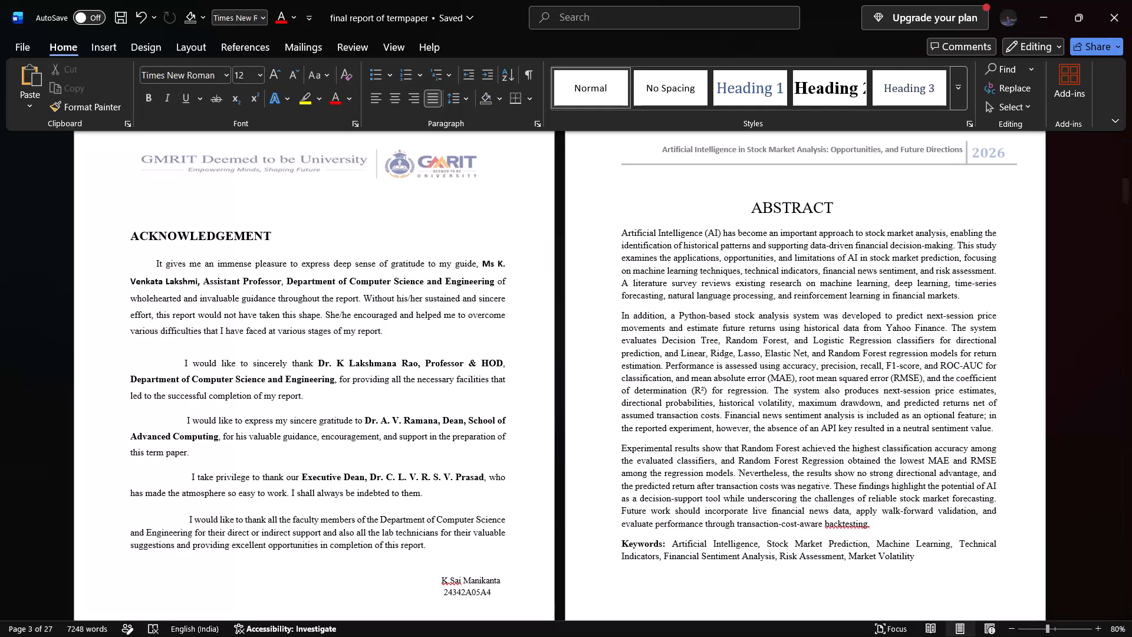
{"action": "scroll", "coordinate": [709, 360], "scroll_direction": "down", "scroll_amount": 2}
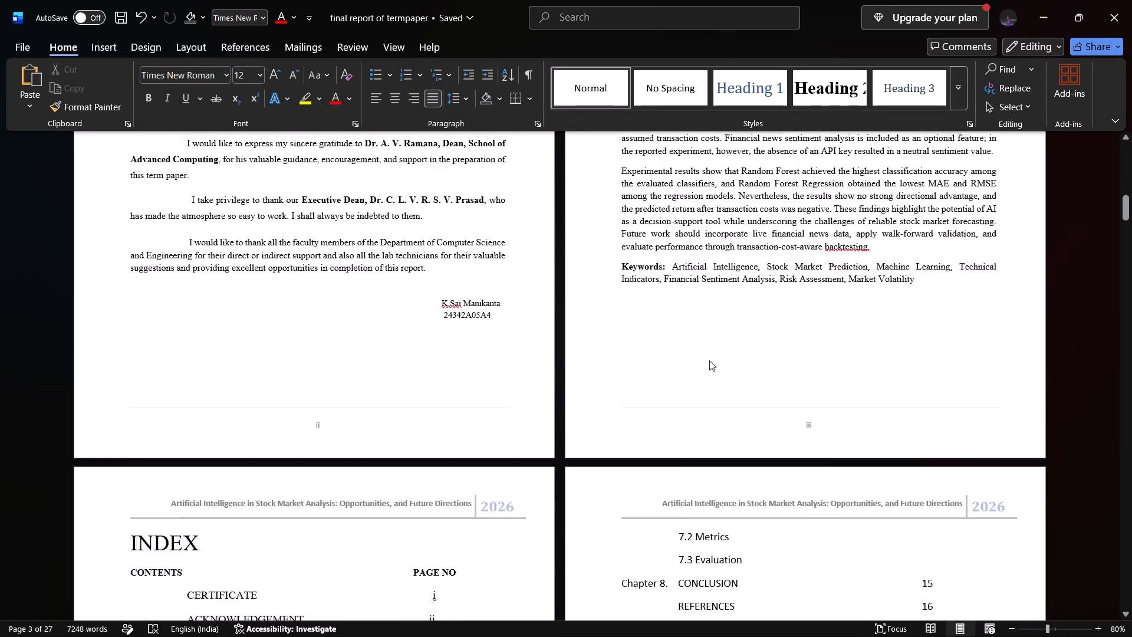
{"action": "scroll", "coordinate": [709, 360], "scroll_direction": "down", "scroll_amount": 6}
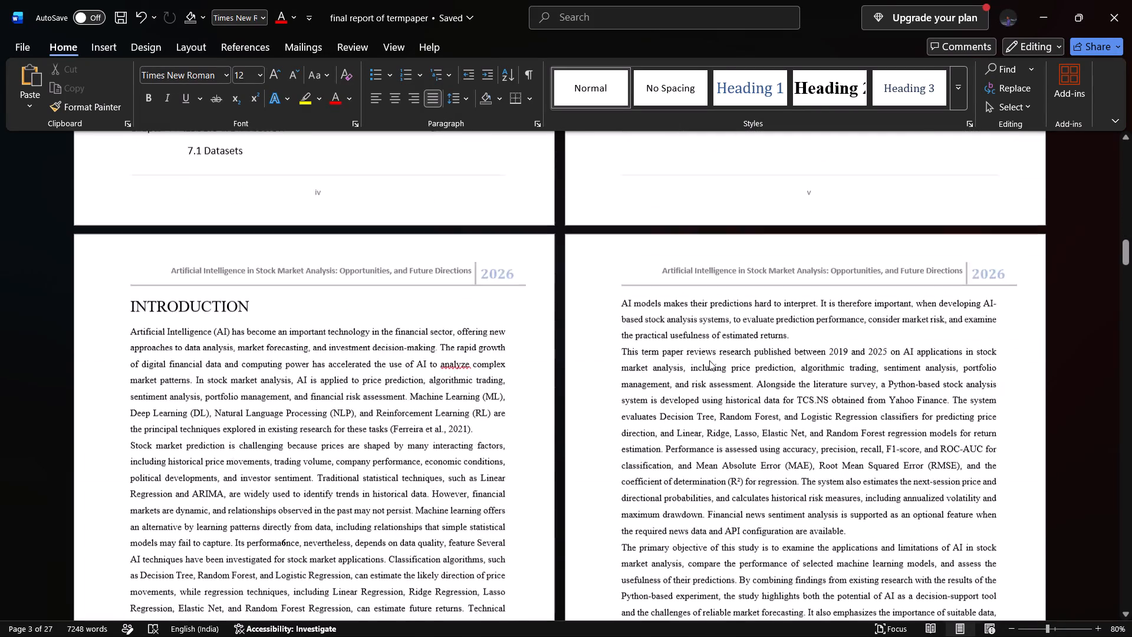
{"action": "scroll", "coordinate": [709, 360], "scroll_direction": "down", "scroll_amount": 2}
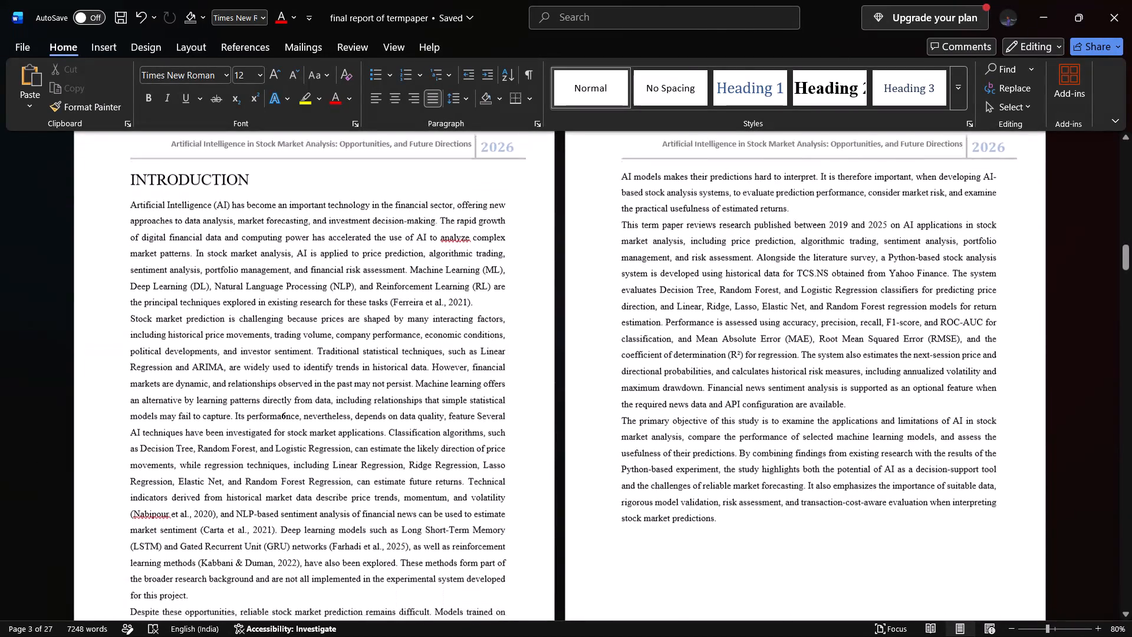
{"action": "scroll", "coordinate": [709, 360], "scroll_direction": "down", "scroll_amount": 1}
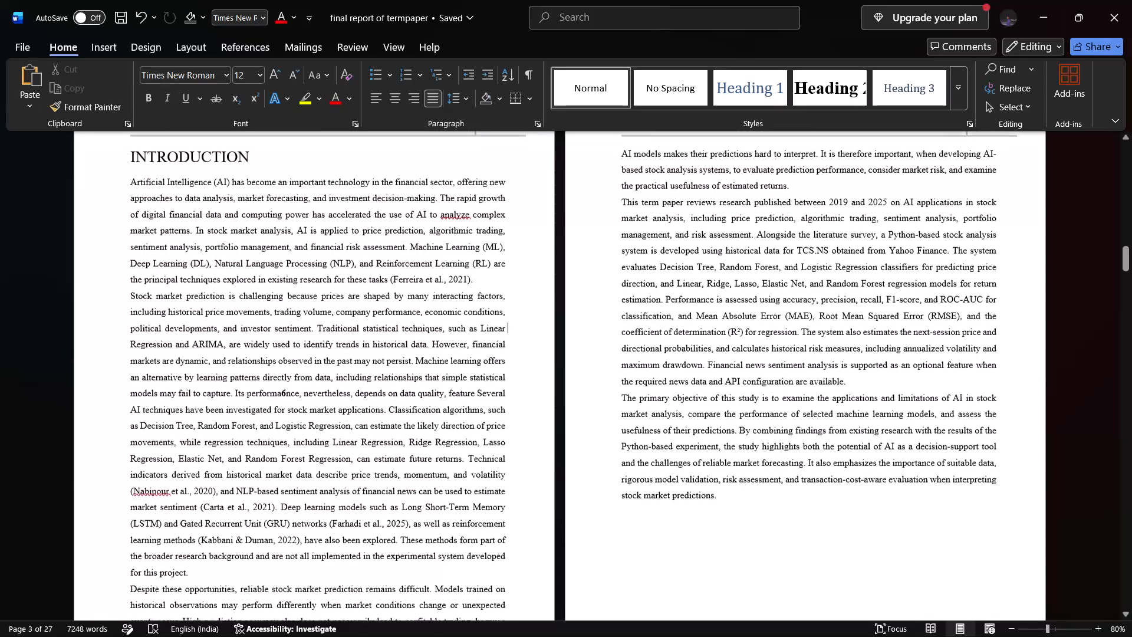
{"action": "scroll", "coordinate": [709, 360], "scroll_direction": "down", "scroll_amount": 1}
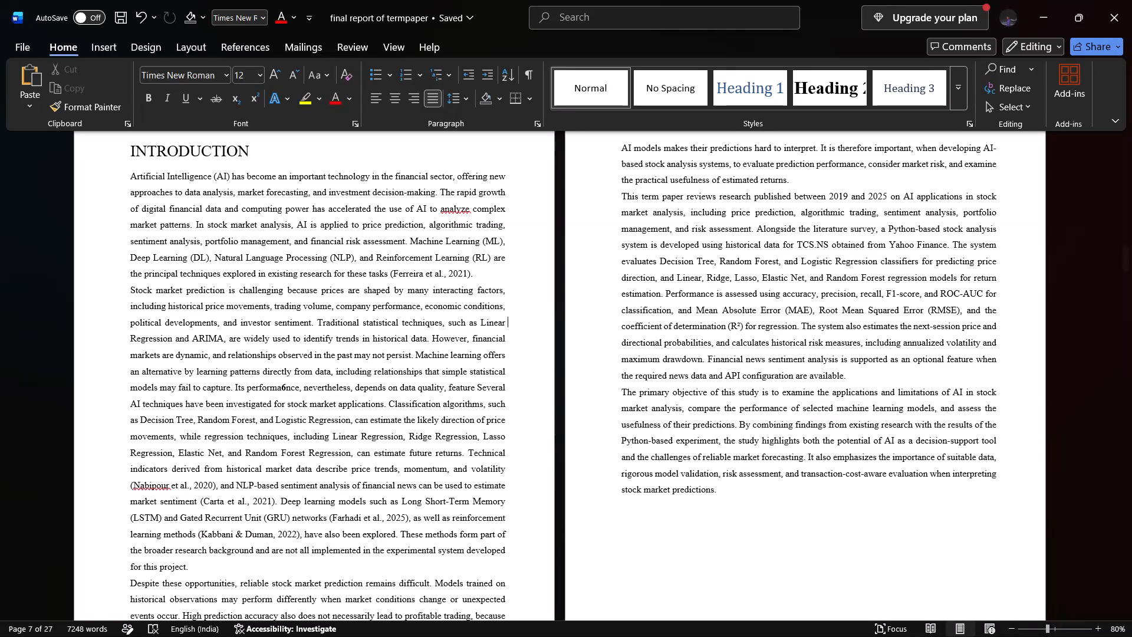
Review the report from the Literature Survey to the Methodology, viewing the Design flow chart and Methodology pages side by side at 60% zoom.
{"action": "scroll", "coordinate": [739, 276], "scroll_direction": "down", "scroll_amount": 4}
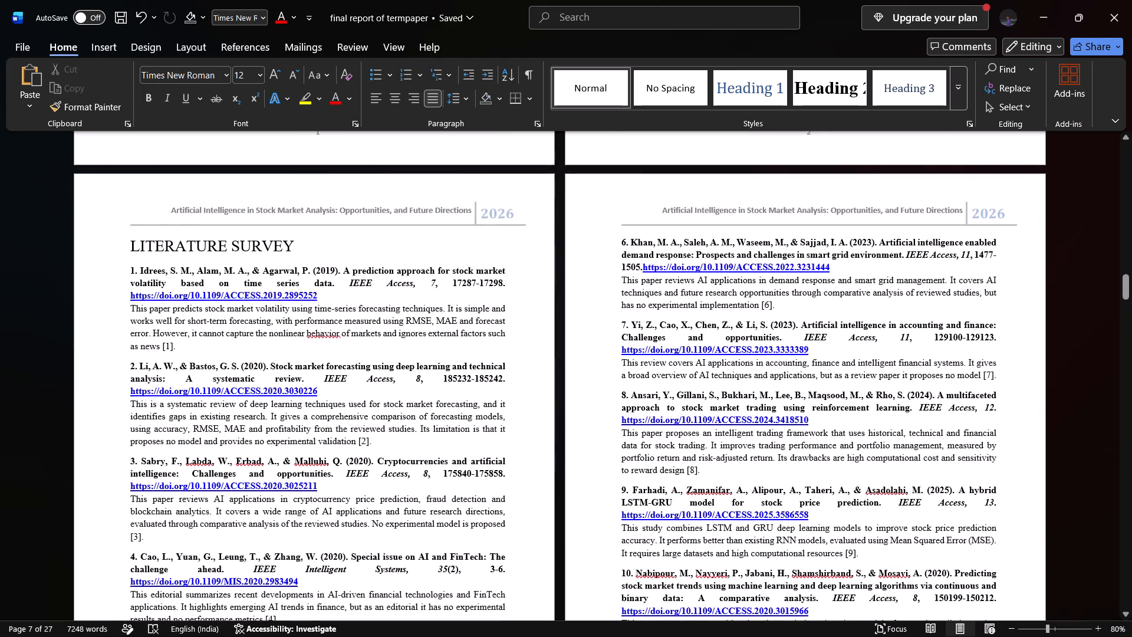
{"action": "scroll", "coordinate": [650, 338], "scroll_direction": "down", "scroll_amount": 13}
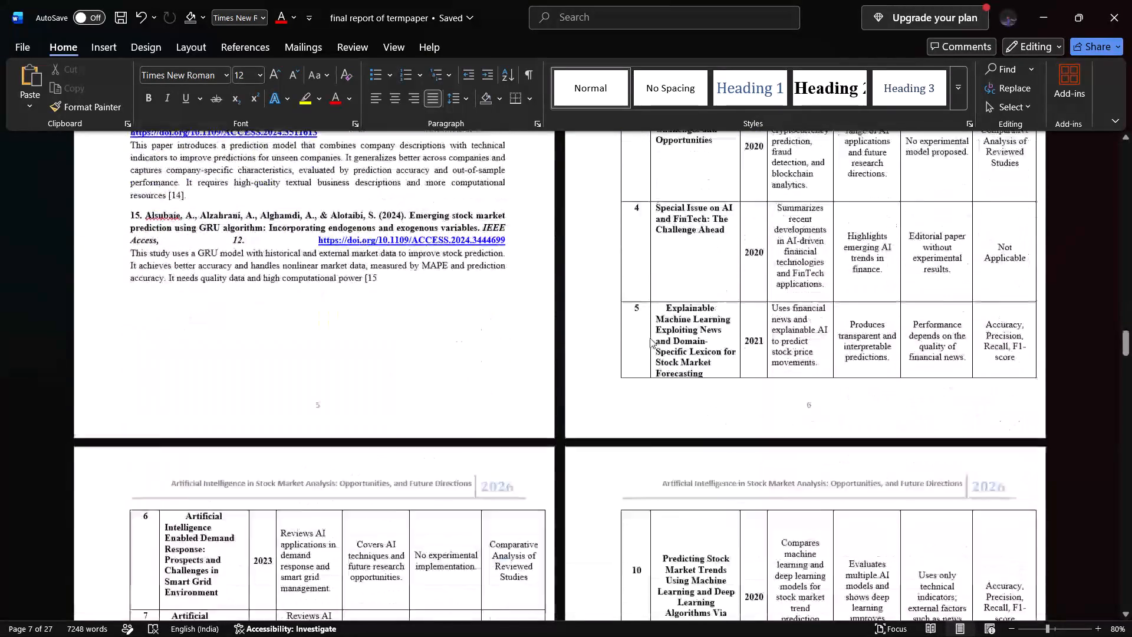
{"action": "scroll", "coordinate": [650, 338], "scroll_direction": "down", "scroll_amount": 4}
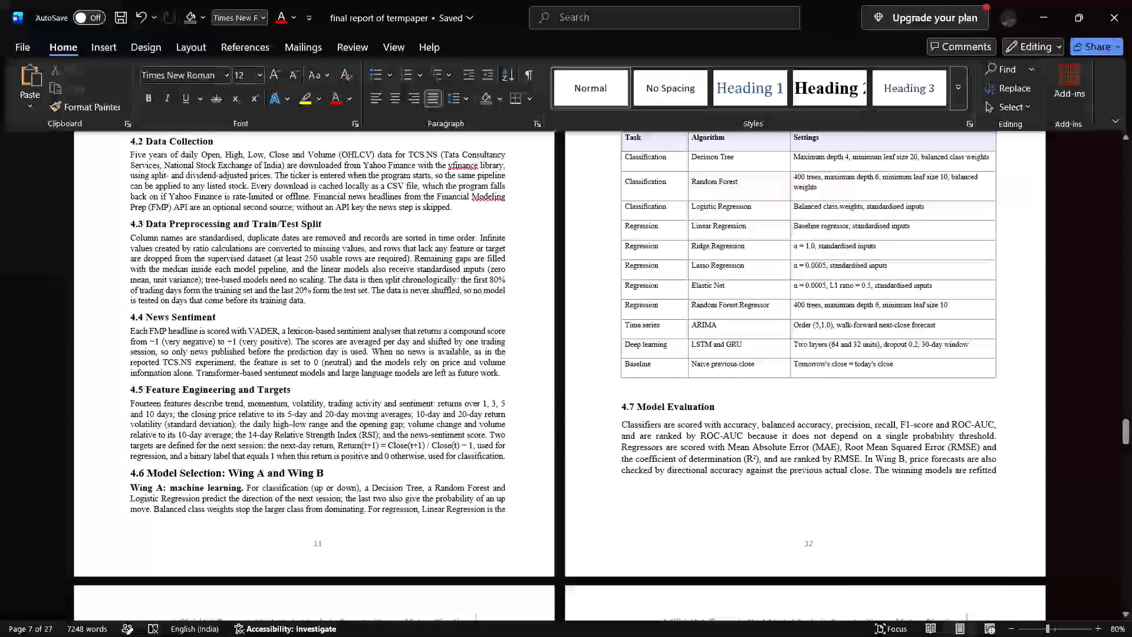
{"action": "scroll", "coordinate": [648, 252], "scroll_direction": "up", "scroll_amount": 2}
{"action": "scroll", "coordinate": [648, 252], "scroll_direction": "down", "scroll_amount": 1}
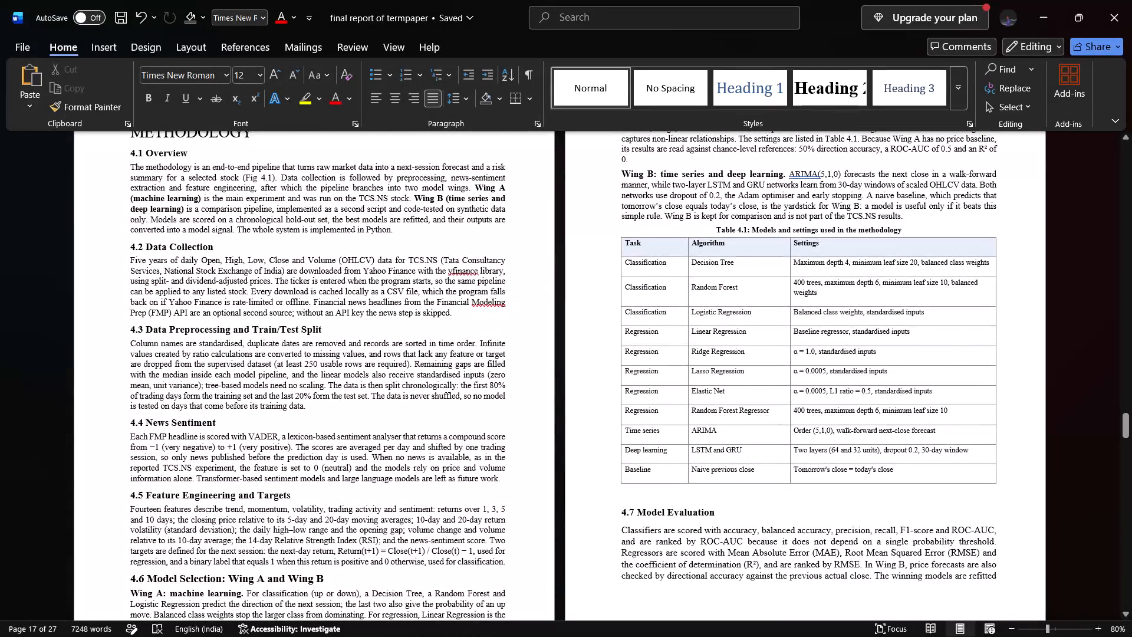
{"action": "scroll", "coordinate": [650, 249], "scroll_direction": "down", "scroll_amount": 1, "text": "ctrl"}
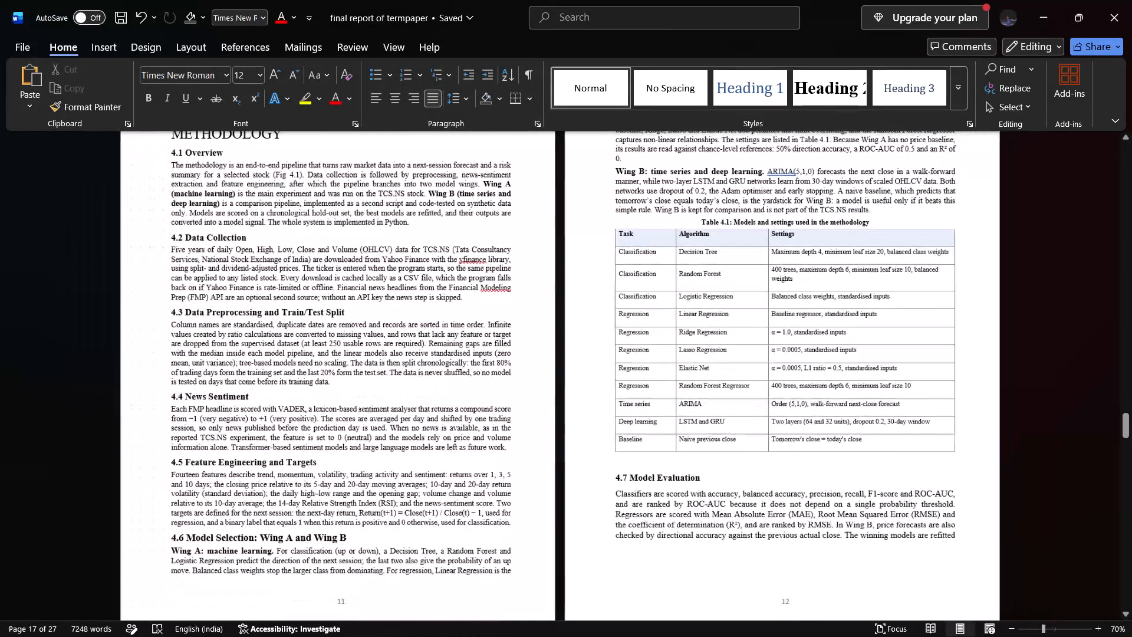
{"action": "scroll", "coordinate": [650, 249], "scroll_direction": "down", "scroll_amount": 2, "text": "ctrl"}
{"action": "scroll", "coordinate": [650, 249], "scroll_direction": "up", "scroll_amount": 1, "text": "ctrl"}
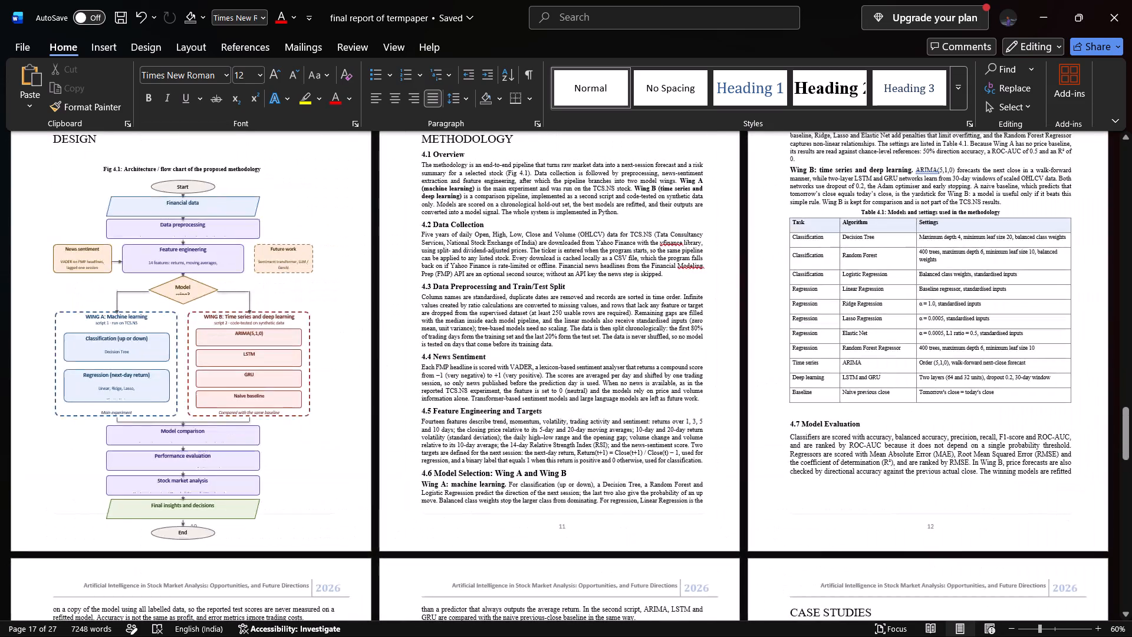
{"action": "scroll", "coordinate": [651, 261], "scroll_direction": "up", "scroll_amount": 1}
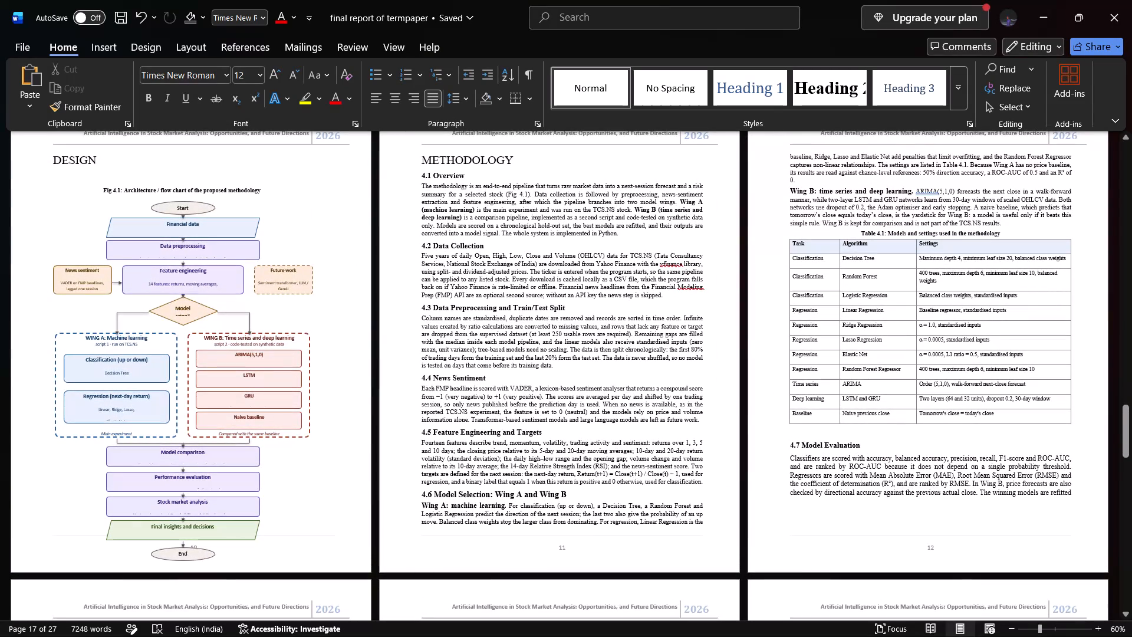